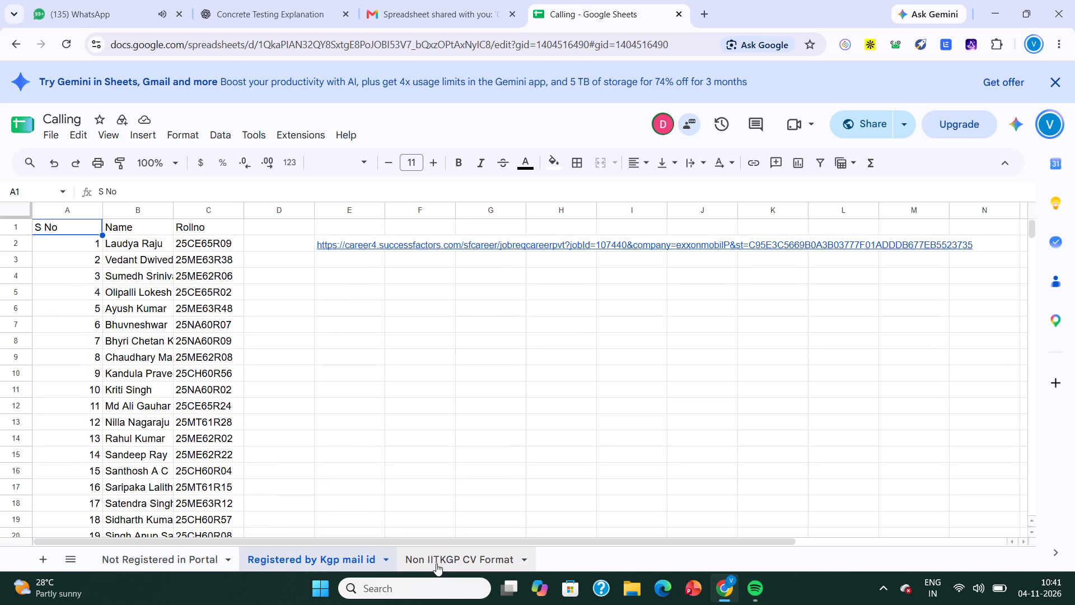
Review the student lists in the Non IITKGP CV Format, Not Registered in Portal and Registered by Kgp mail id sheets.
left_click(437, 564)
scroll(329, 469, "down", 4)
scroll(329, 469, "up", 2)
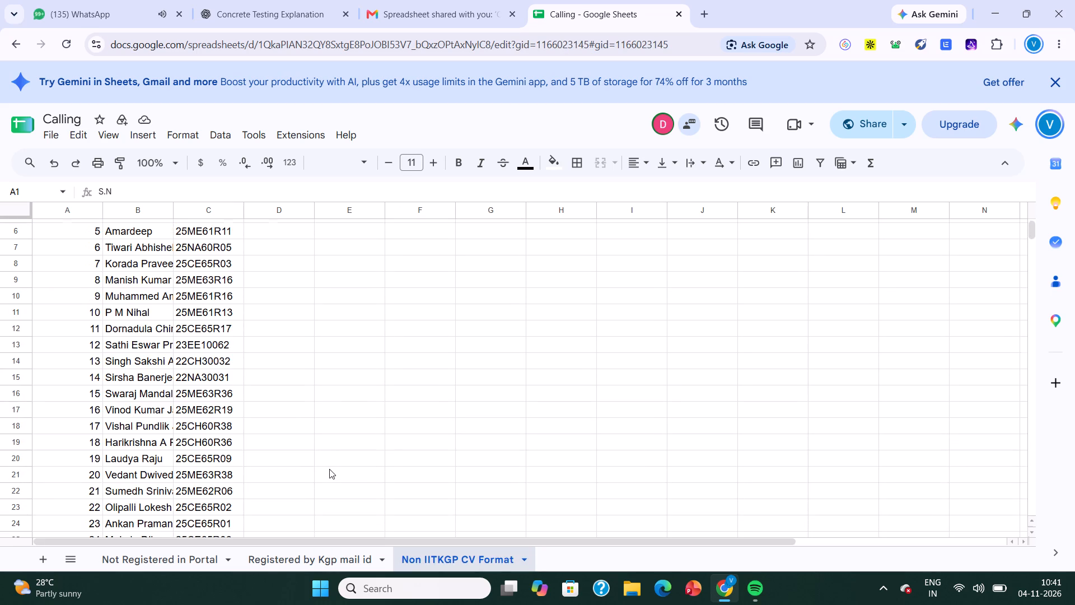
left_click(160, 556)
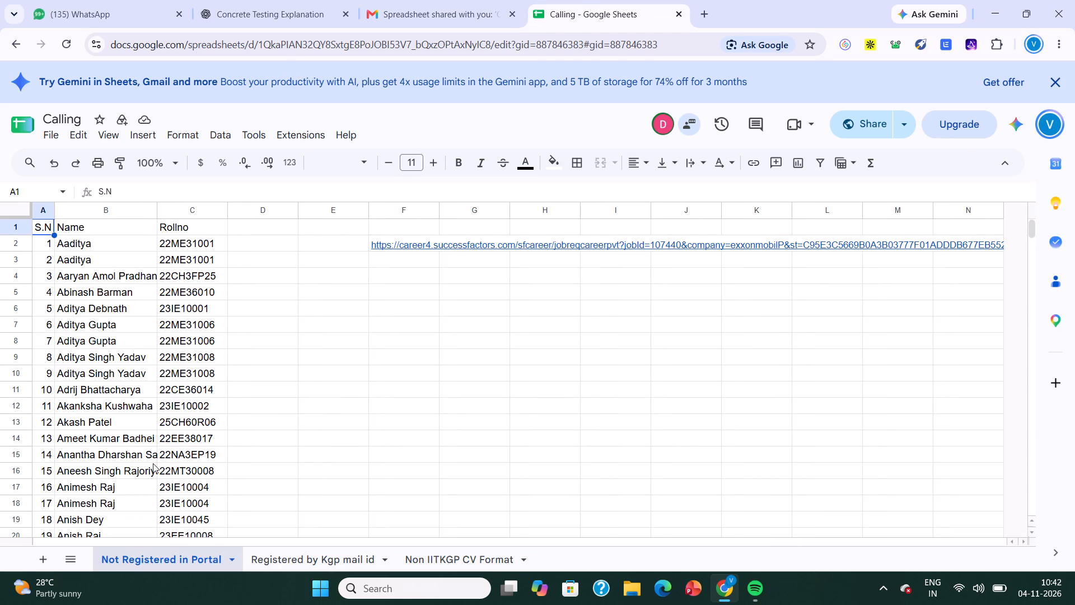
scroll(153, 463, "down", 13)
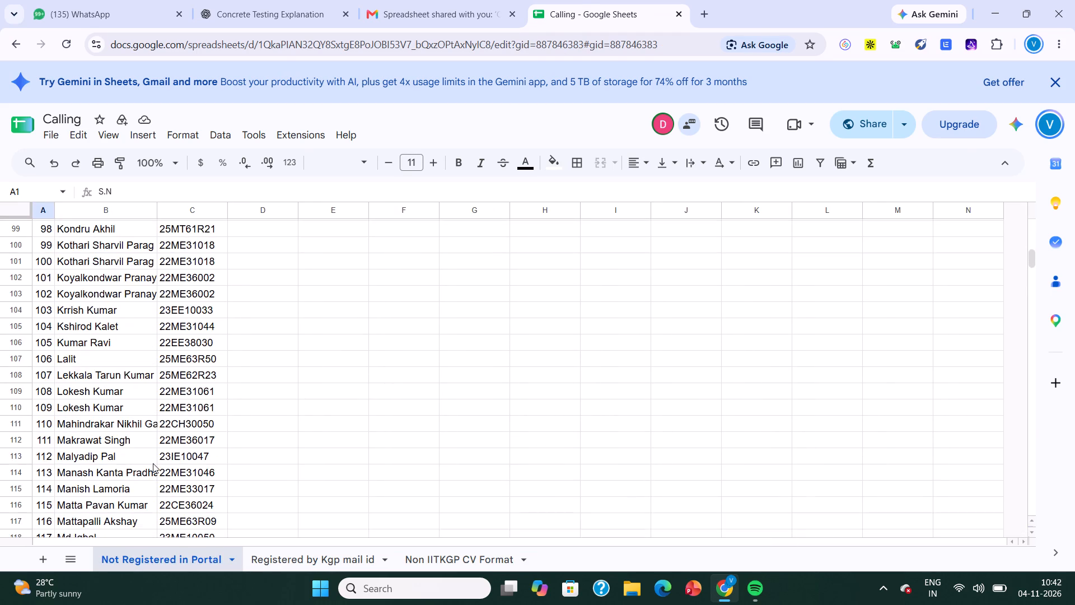
scroll(153, 463, "down", 13)
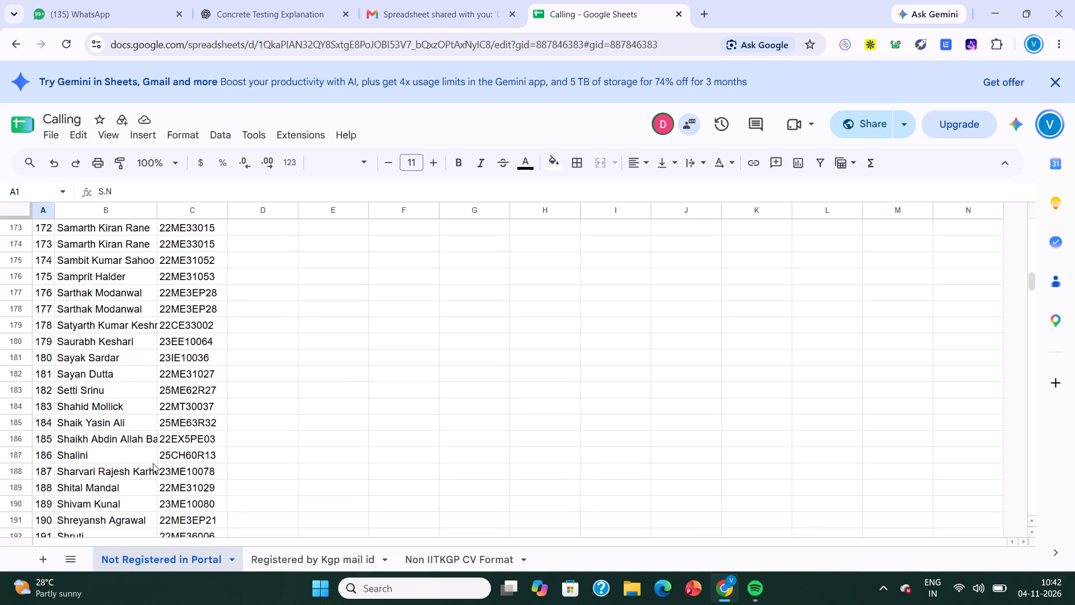
scroll(153, 463, "down", 9)
scroll(153, 463, "up", 1)
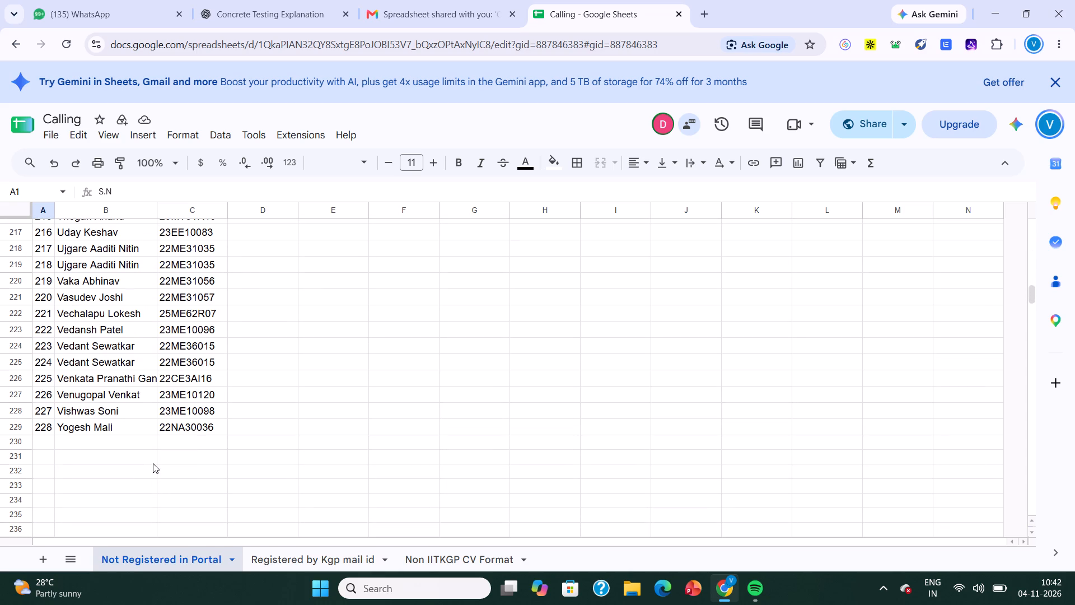
scroll(153, 463, "up", 1)
left_click(295, 559)
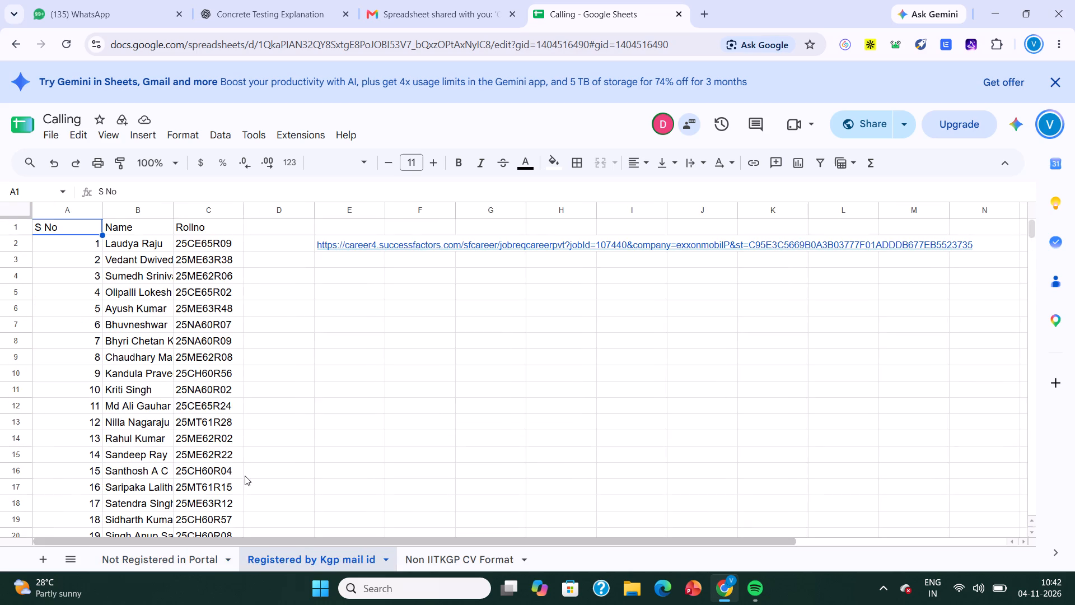
scroll(245, 476, "down", 5)
scroll(245, 476, "up", 4)
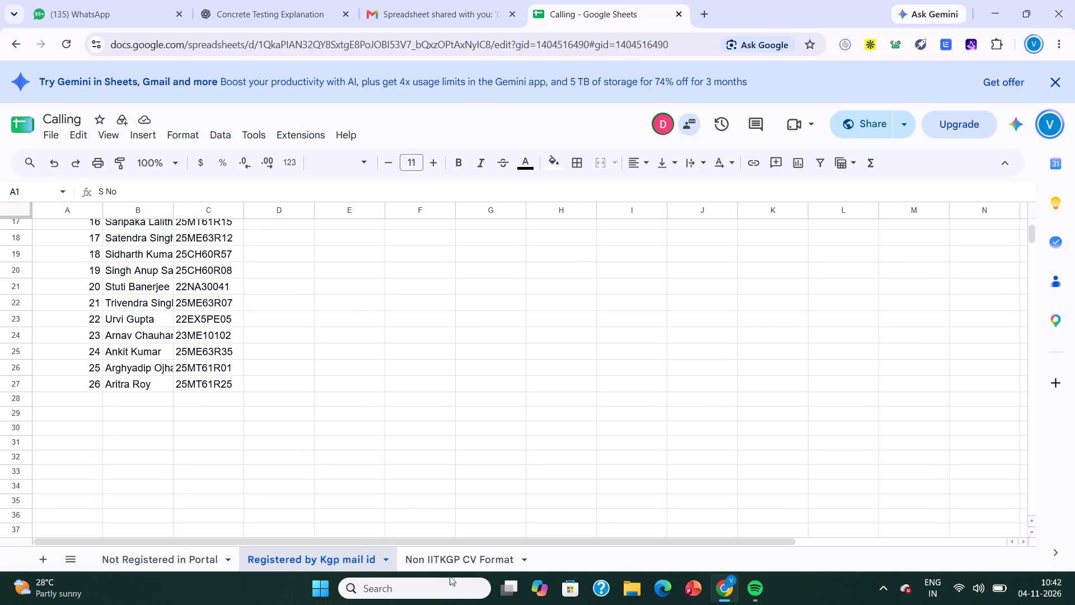
left_click(445, 551)
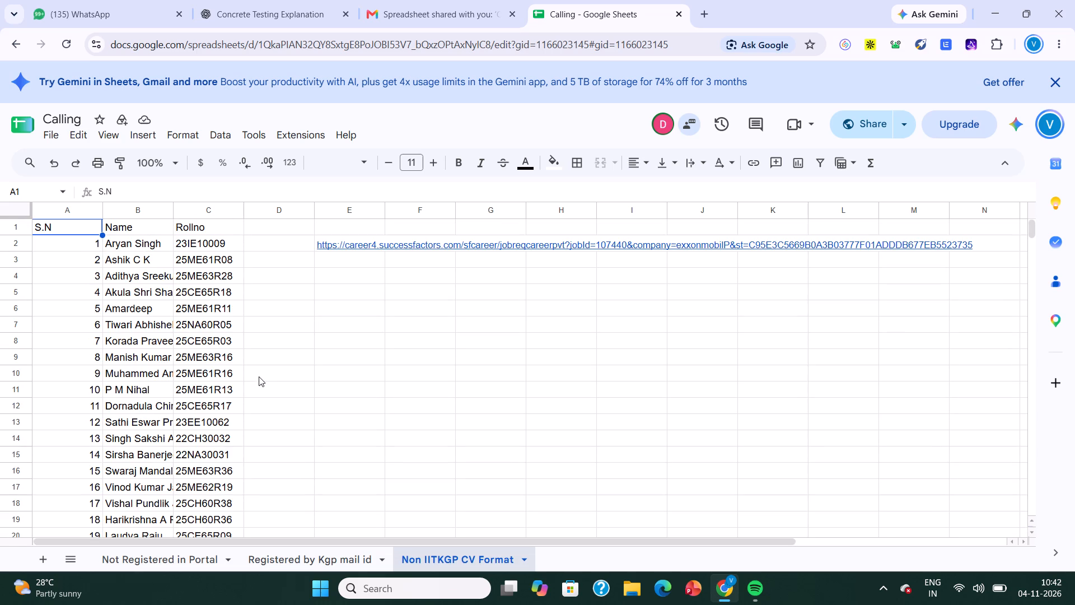
left_click(129, 562)
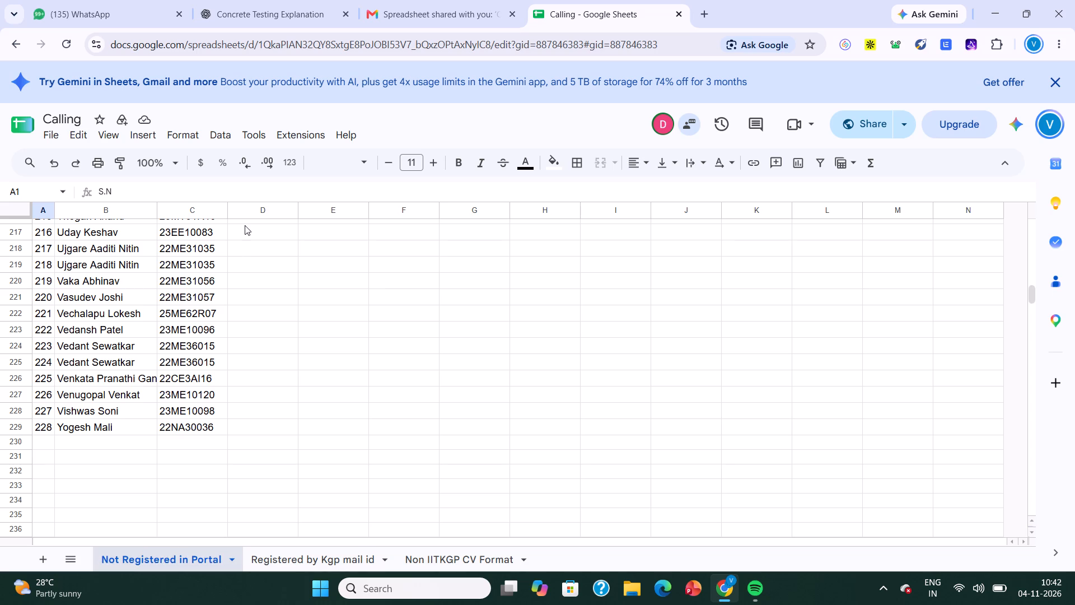
Select the full web address of the Calling spreadsheet.
left_click(430, 43)
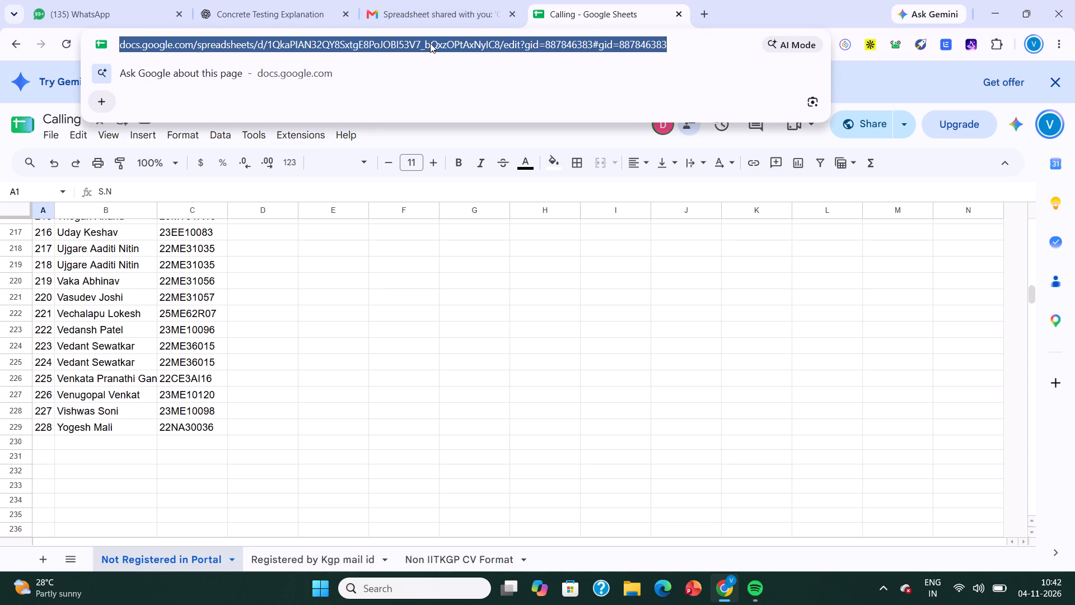
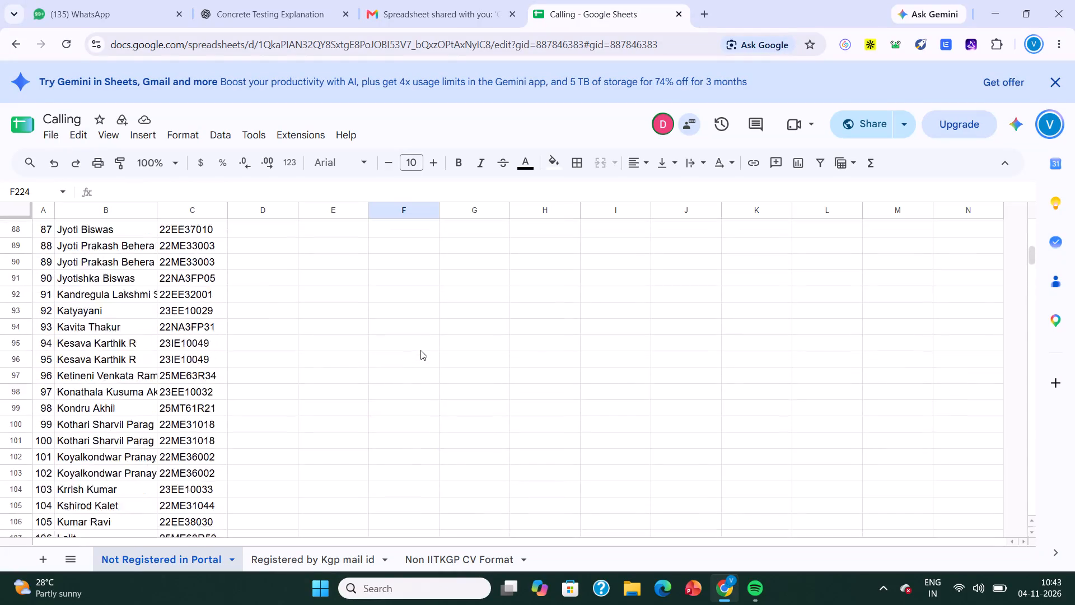
Return to the beginning of the student list in the Not Registered in Portal sheet.
scroll(420, 350, "up", 8)
scroll(524, 408, "left", 2)
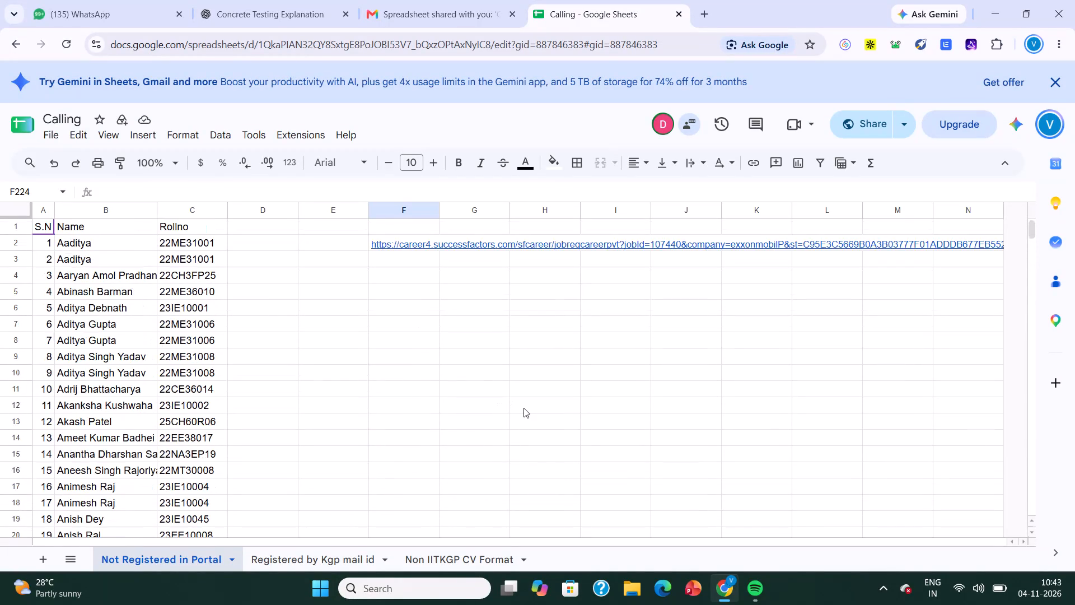
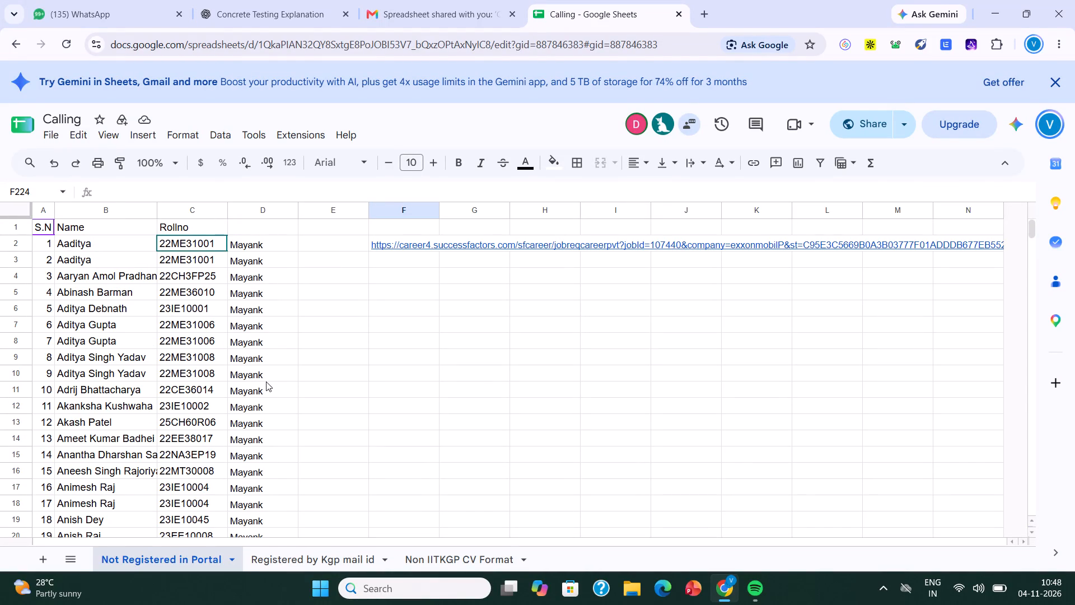
Examine the Not Registered in Portal list down to where the names assigned in column D end.
scroll(266, 381, "down", 4)
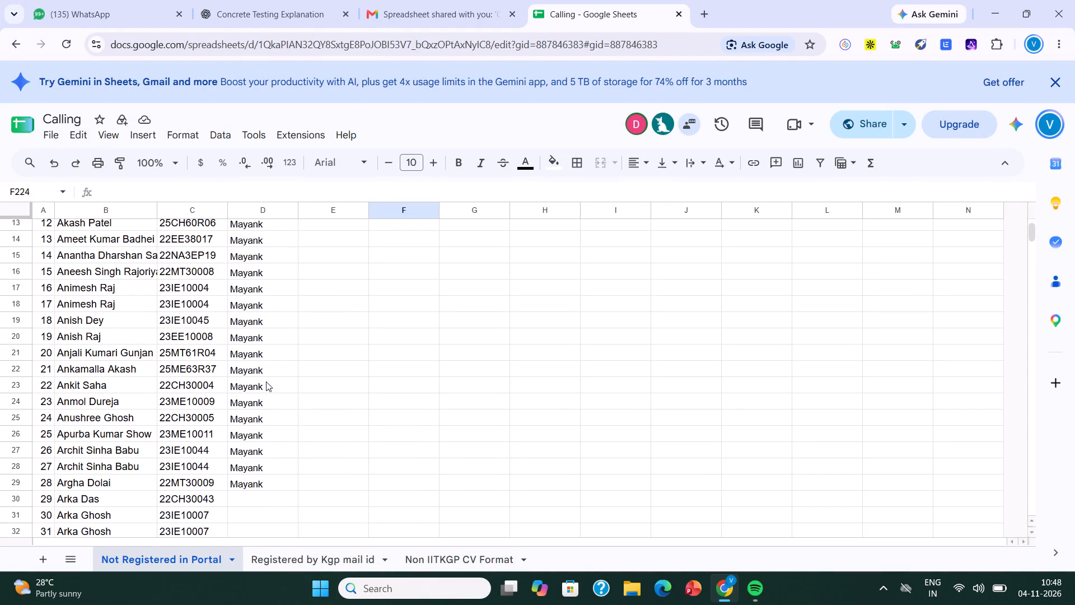
scroll(266, 381, "down", 3)
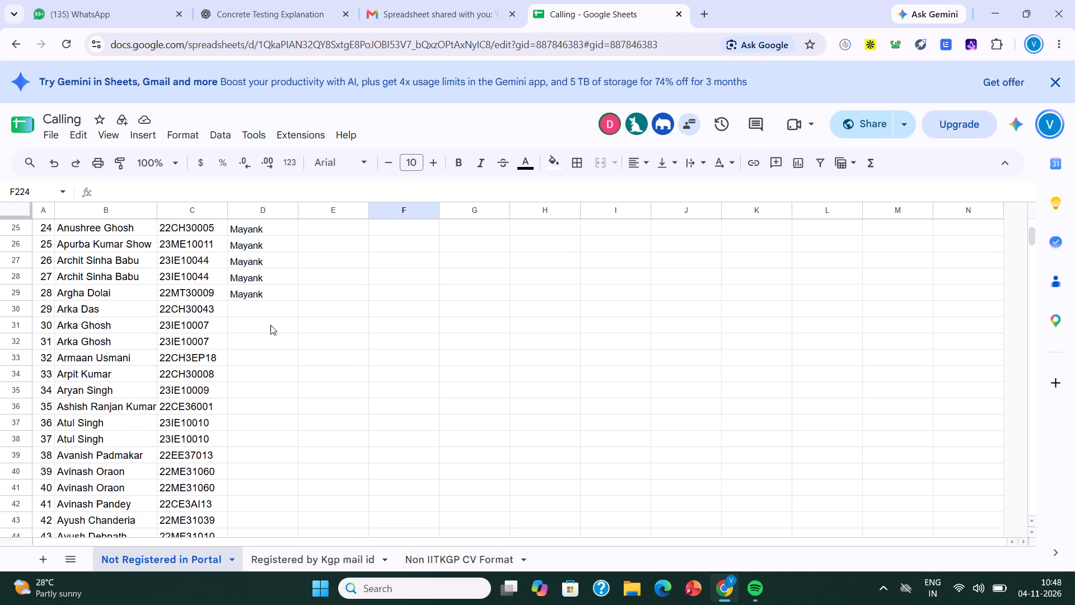
Enter Vaishnavi in D30 of the Not Registered in Portal sheet and fill it down through row 56.
double_click(260, 308)
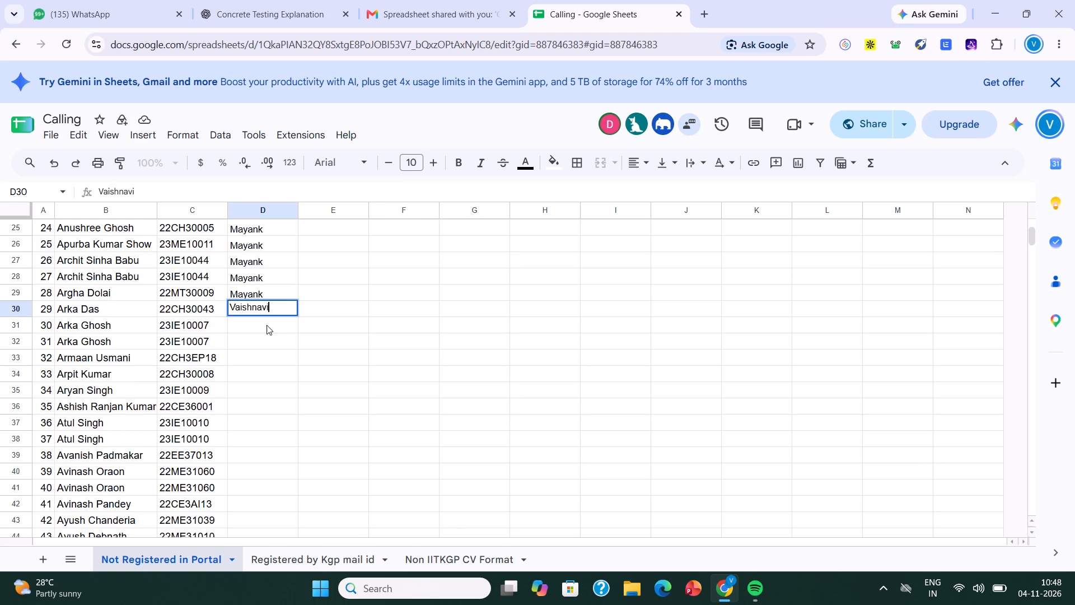
left_click_drag(276, 329, 288, 310)
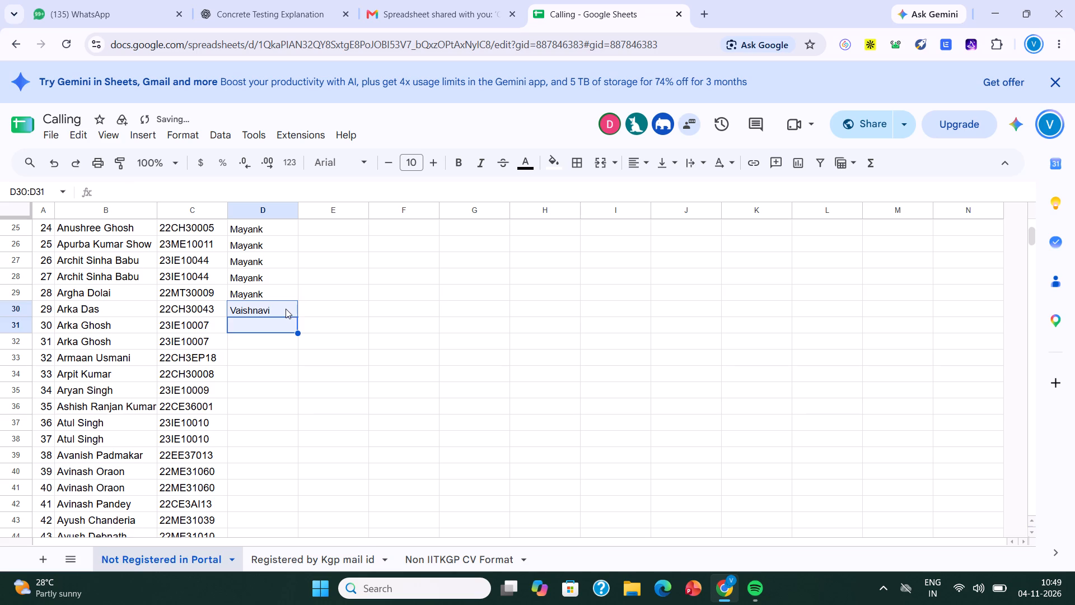
left_click(286, 309)
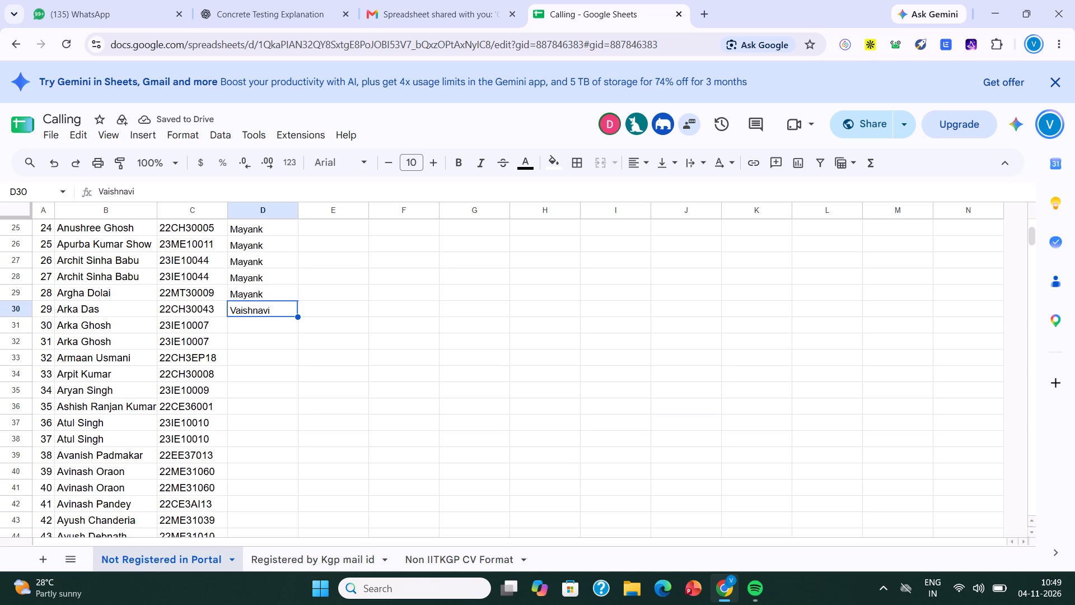
left_click_drag(298, 317, 283, 551)
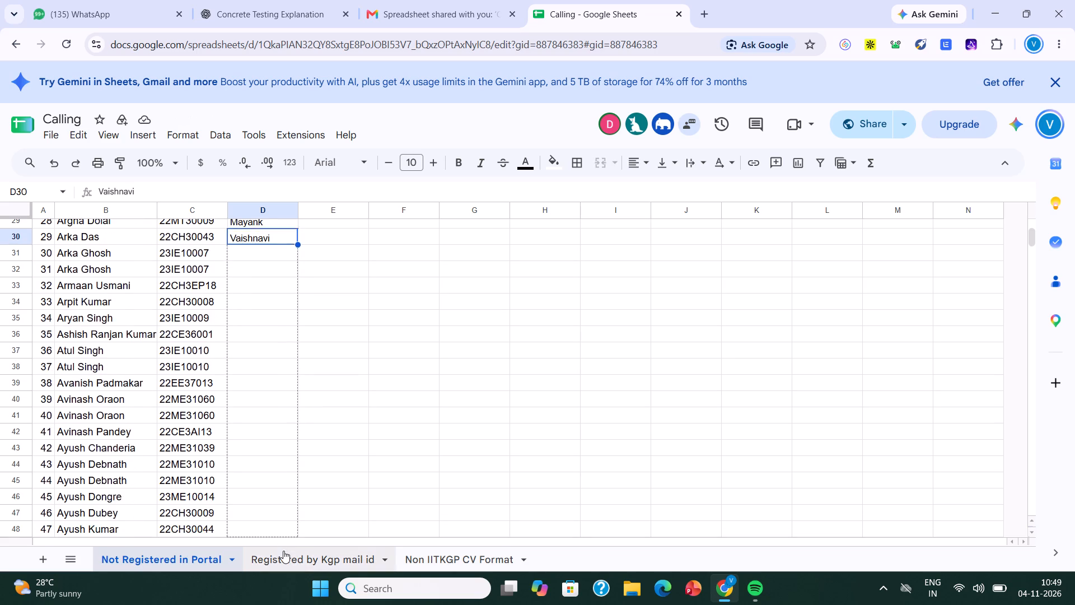
left_click_drag(283, 551, 286, 502)
left_click(343, 402)
Check the caller assignments in column D from the Mayank rows to the end of the Vaishnavi block.
scroll(343, 402, "up", 2)
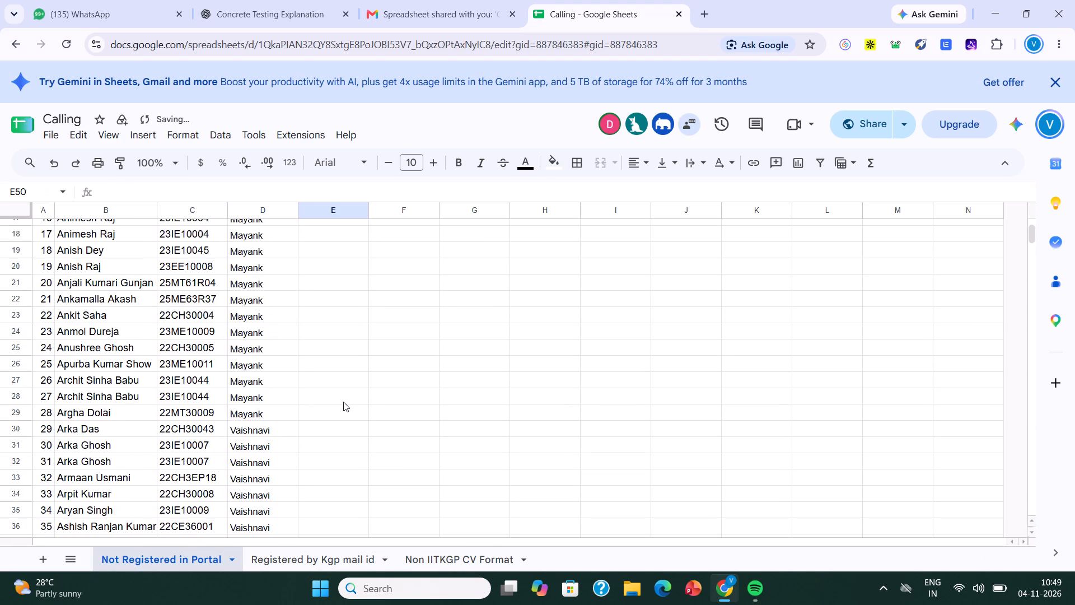
scroll(343, 402, "up", 1)
scroll(343, 402, "down", 2)
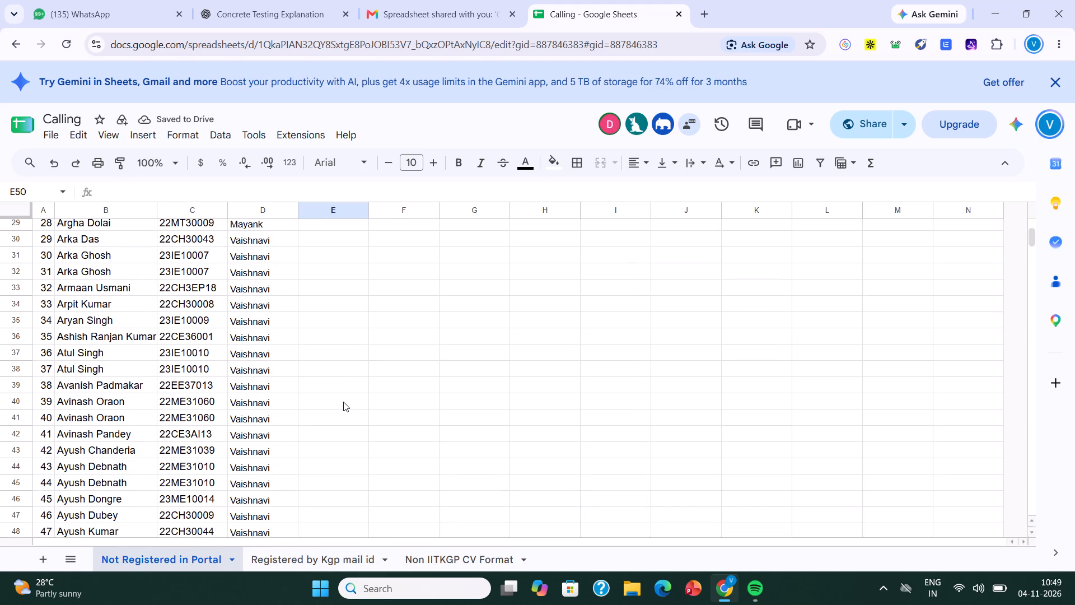
scroll(343, 402, "down", 1)
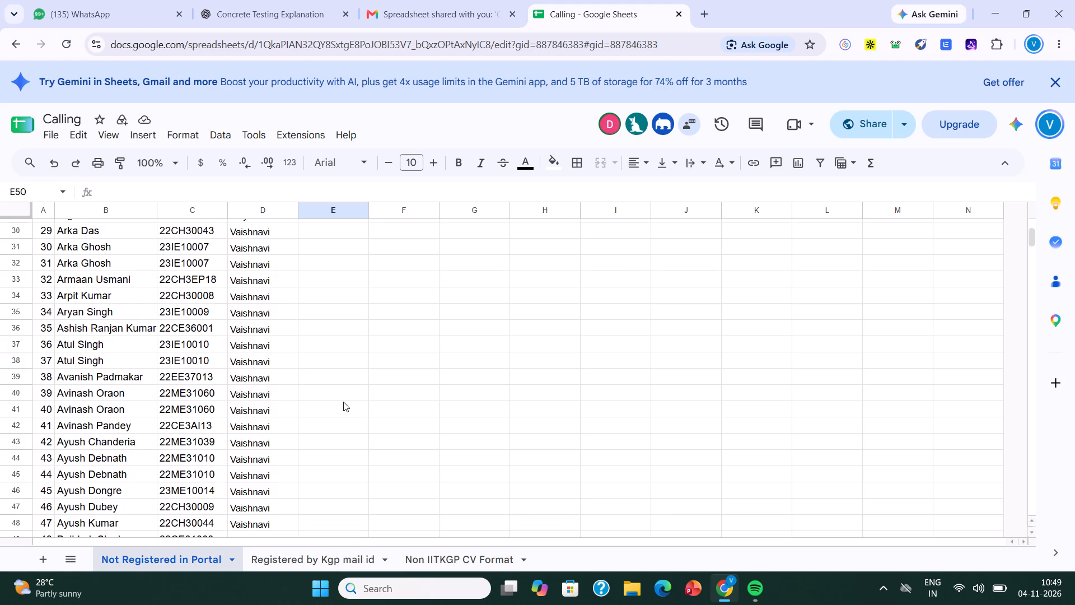
scroll(343, 402, "down", 3)
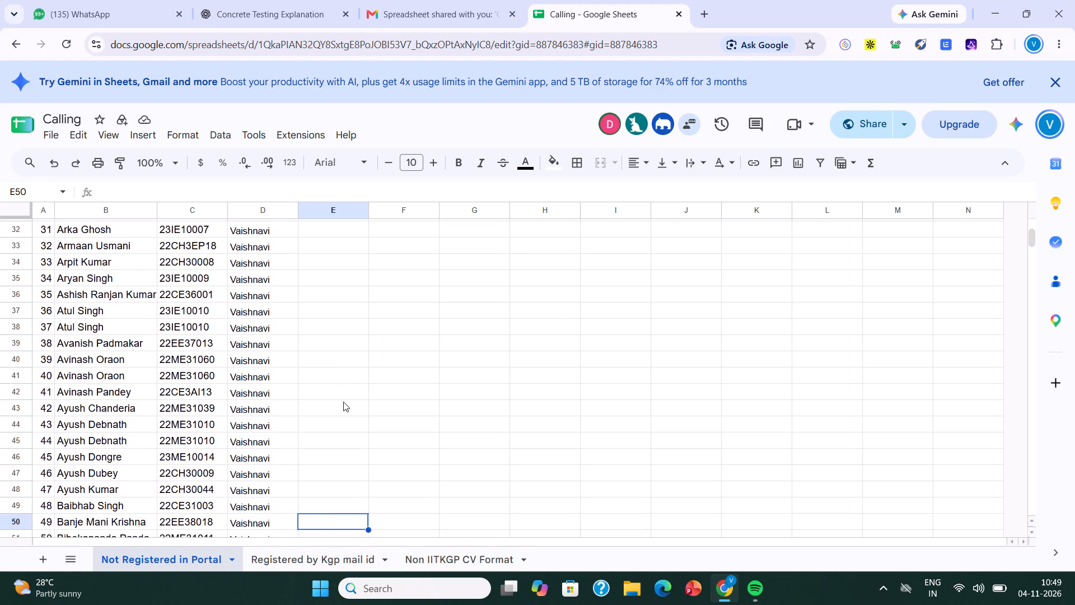
scroll(343, 402, "down", 2)
scroll(343, 402, "up", 2)
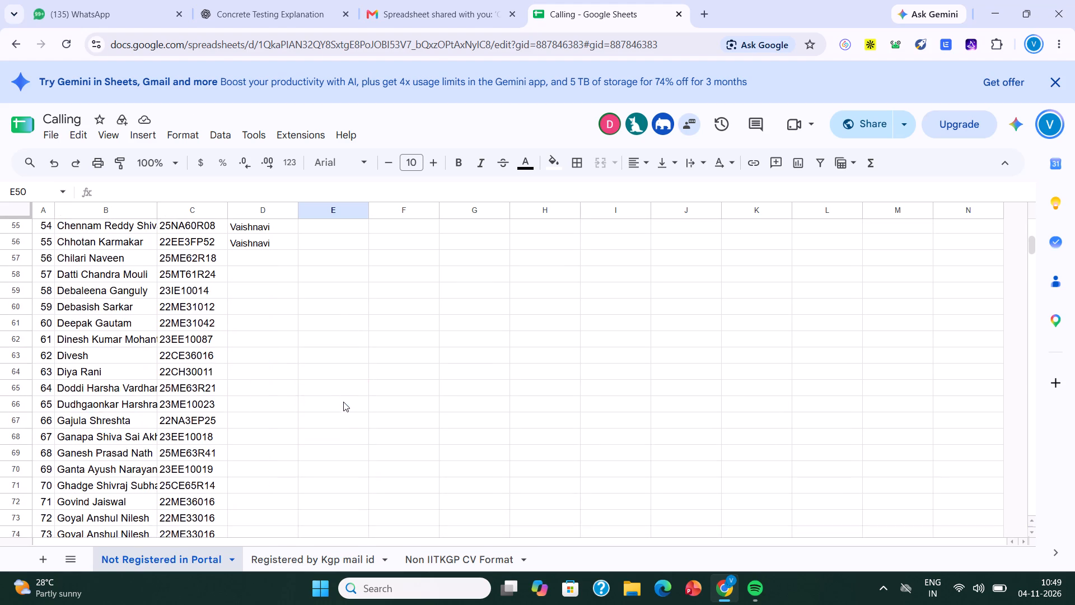
scroll(343, 402, "up", 3)
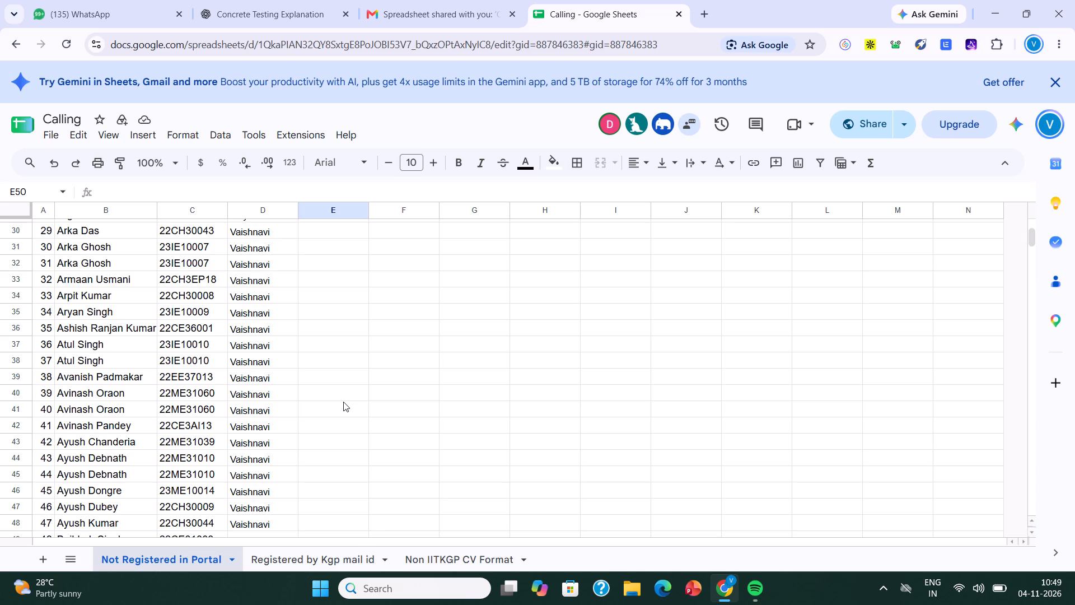
scroll(343, 402, "down", 1)
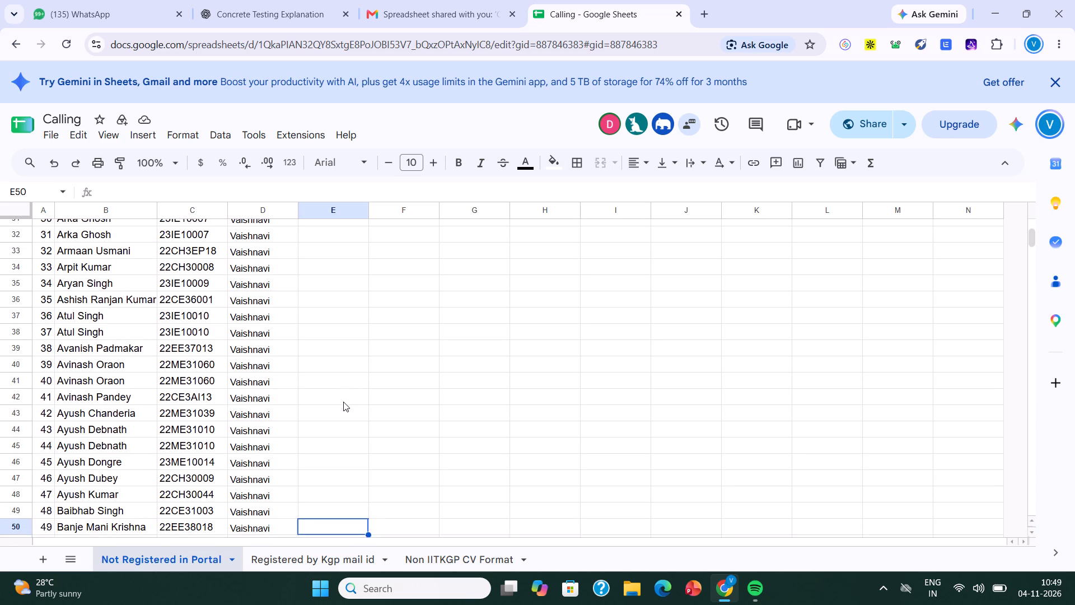
scroll(343, 402, "down", 2)
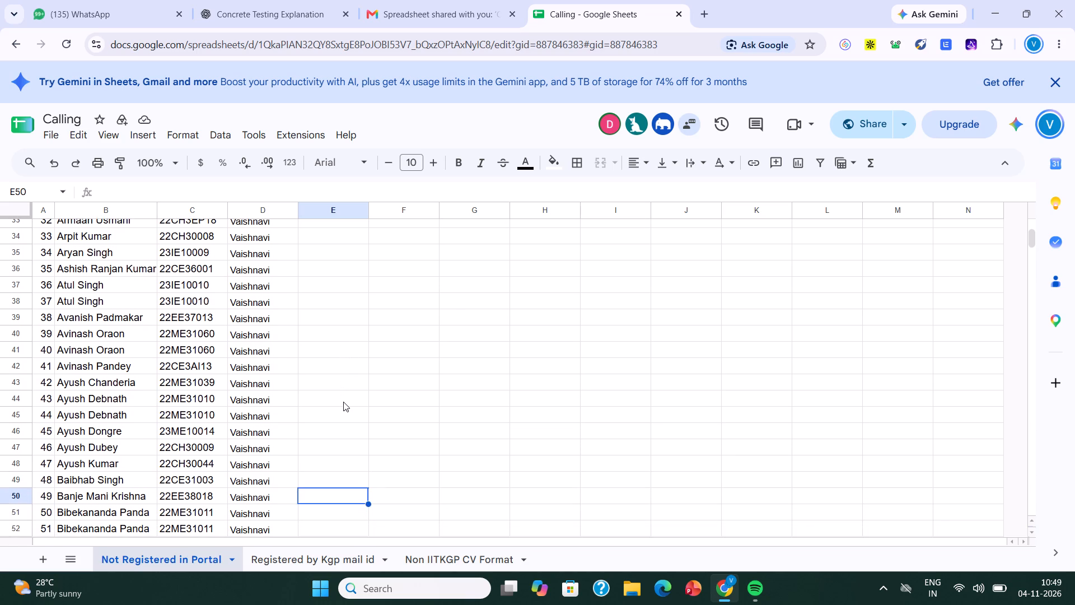
scroll(343, 402, "down", 2)
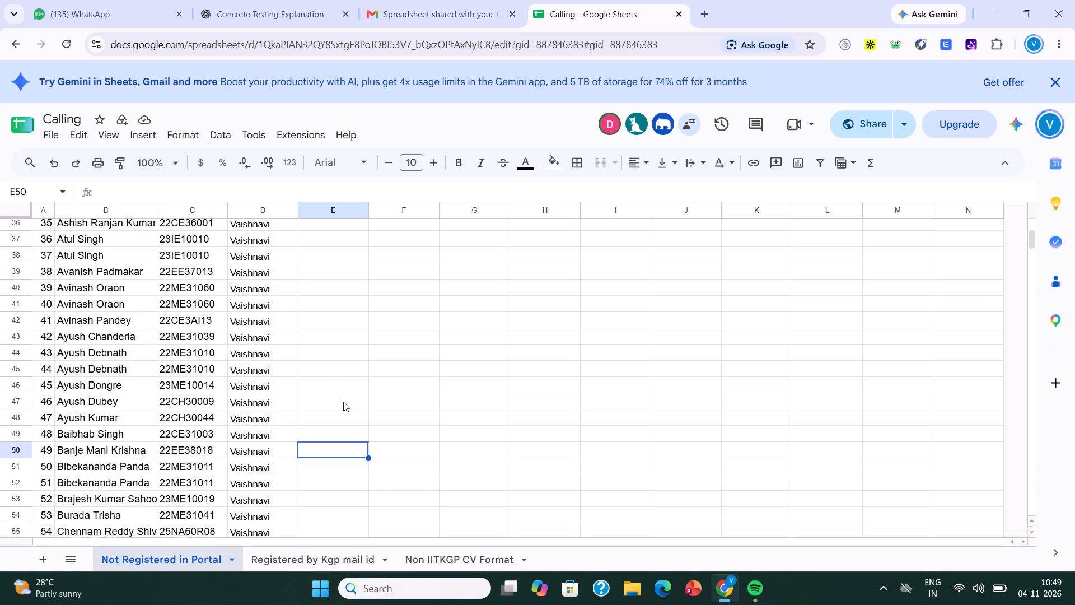
scroll(343, 402, "down", 2)
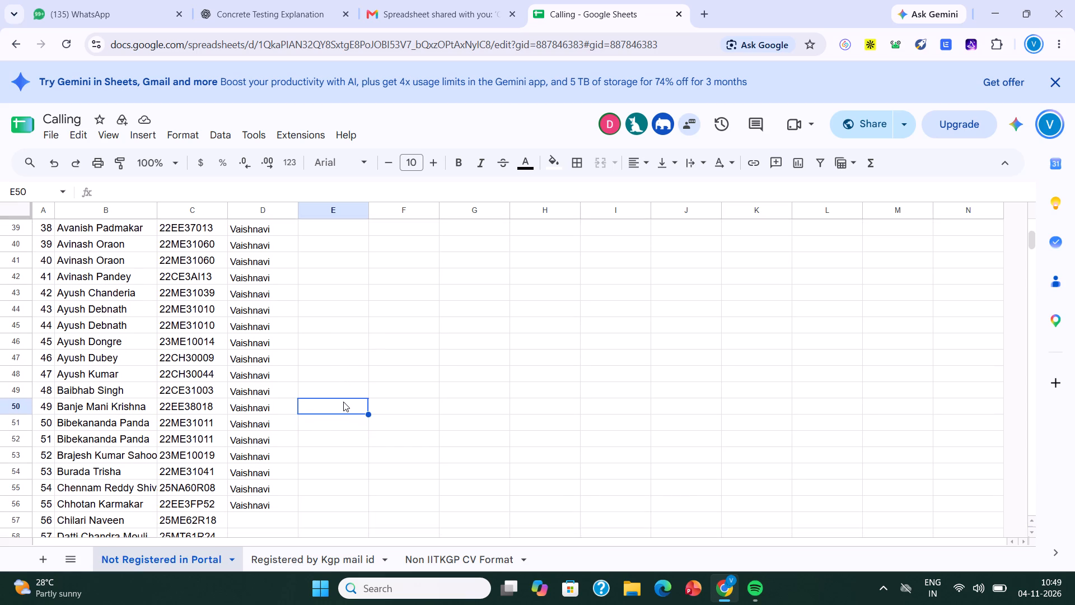
scroll(343, 402, "down", 2)
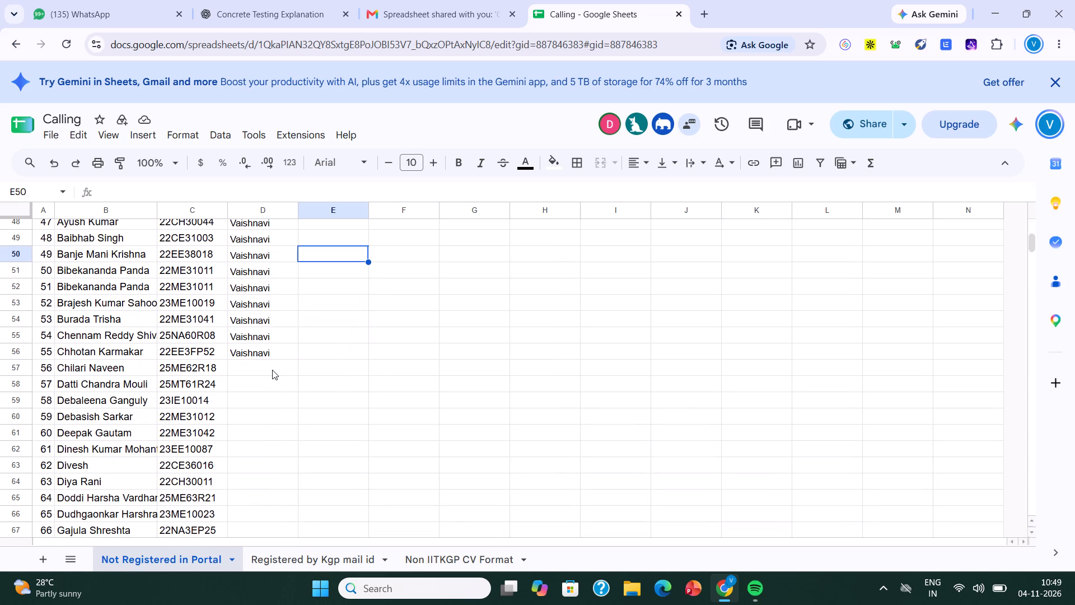
Enter Vaishnavi in D57, beside the first unassigned student, and fill it down through row 59.
left_click(272, 370)
double_click(272, 370)
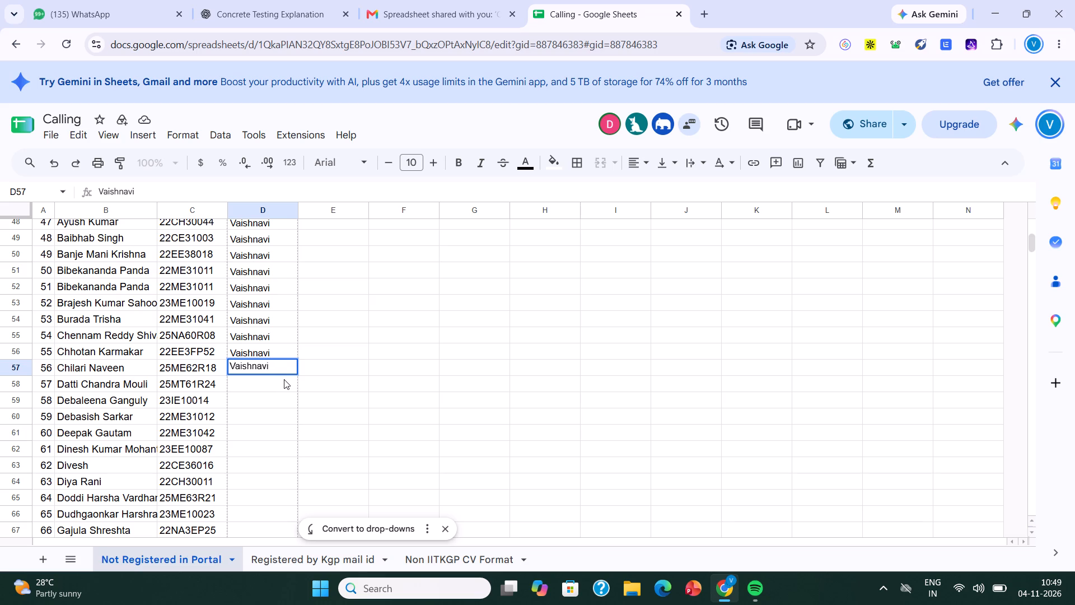
left_click(283, 380)
left_click(285, 371)
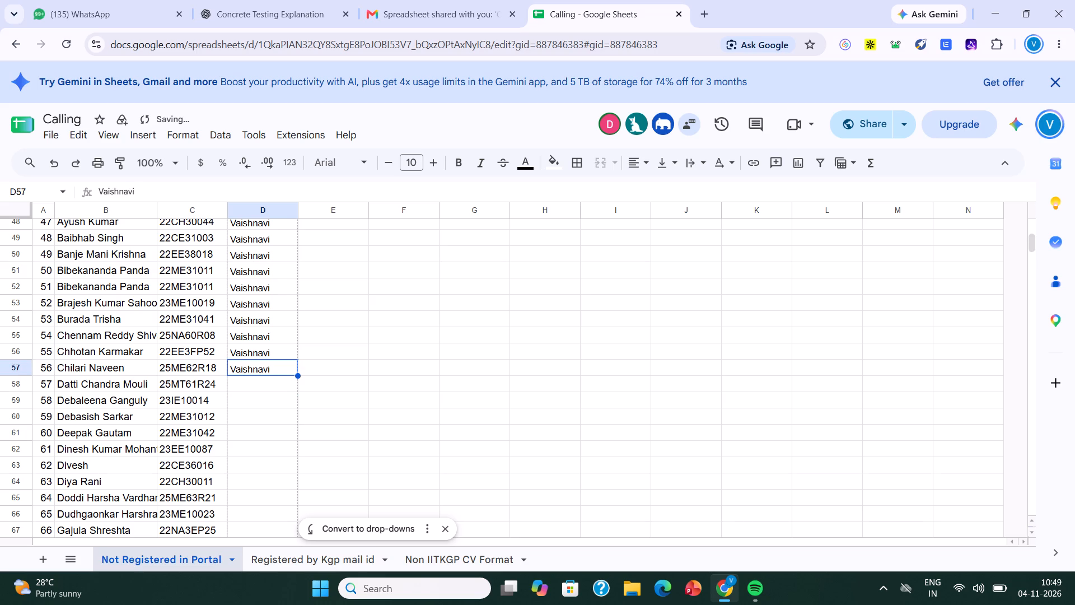
left_click_drag(296, 376, 289, 401)
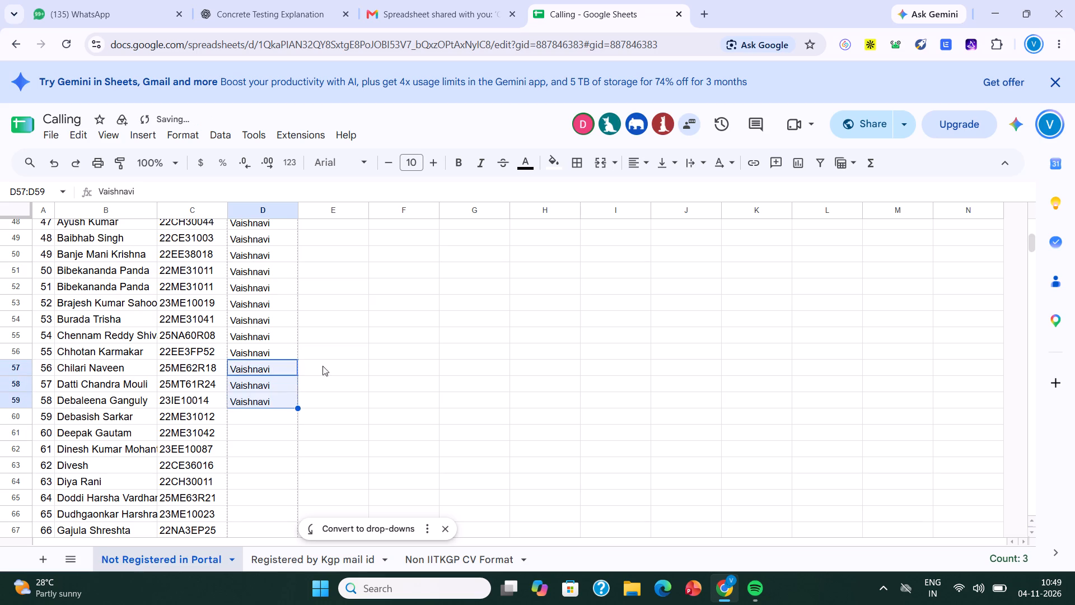
left_click(325, 362)
Look over the remaining unassigned students and the other two sheets, and recheck the Mayank and Vaishnavi rows in Not Registered in Portal.
scroll(325, 362, "down", 11)
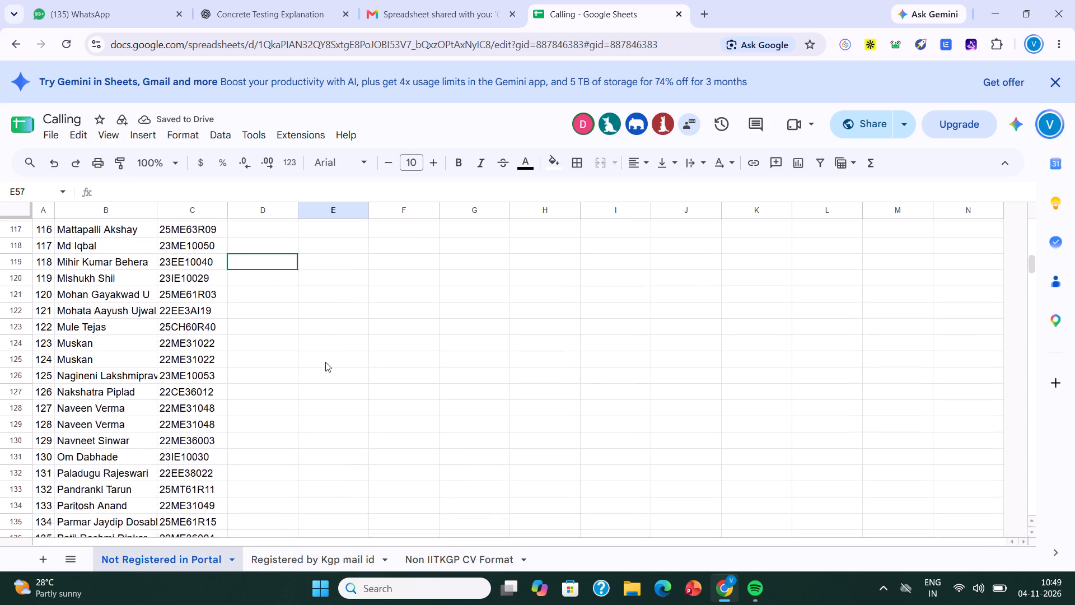
scroll(325, 362, "down", 6)
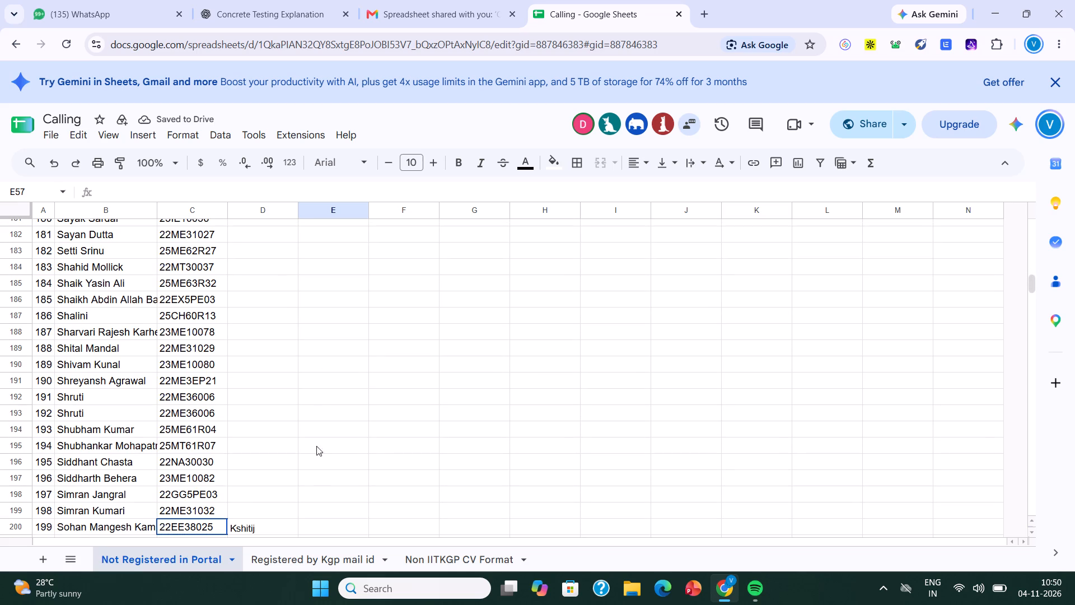
left_click(317, 564)
scroll(397, 385, "up", 7)
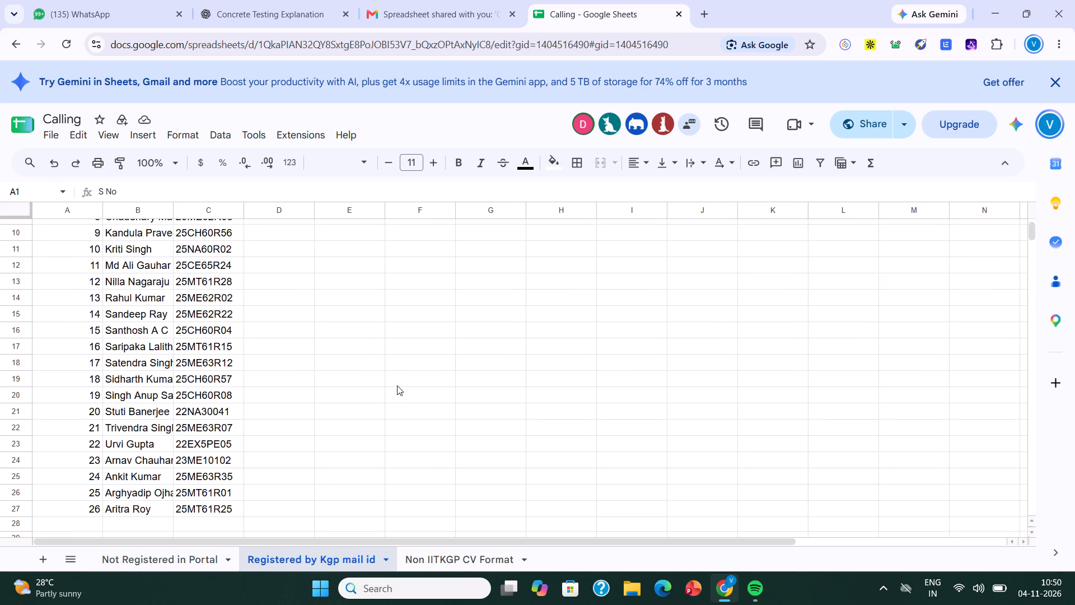
left_click(462, 561)
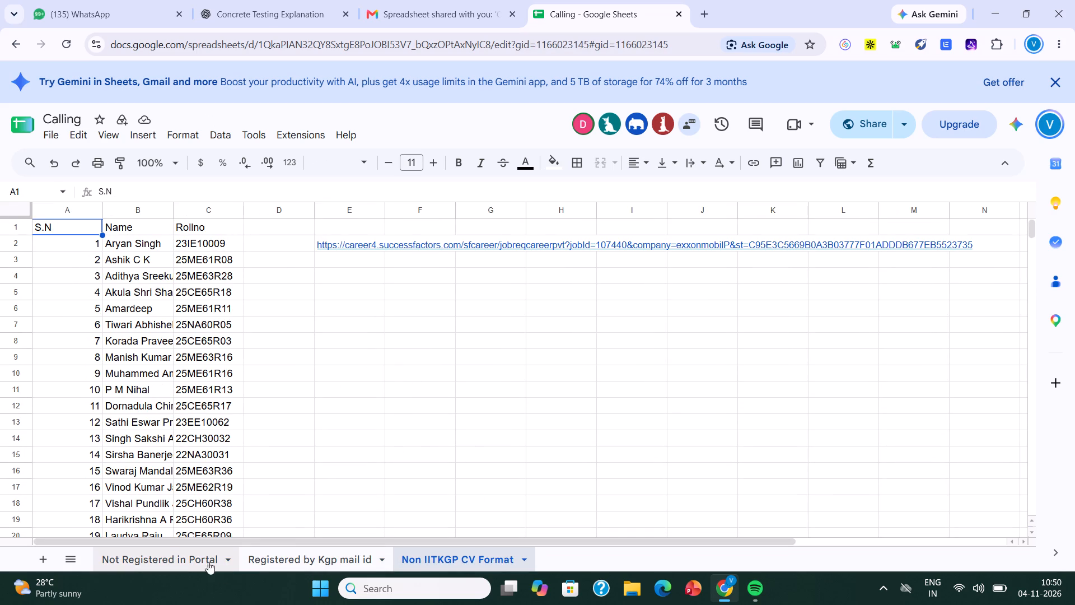
left_click(197, 562)
scroll(271, 386, "up", 7)
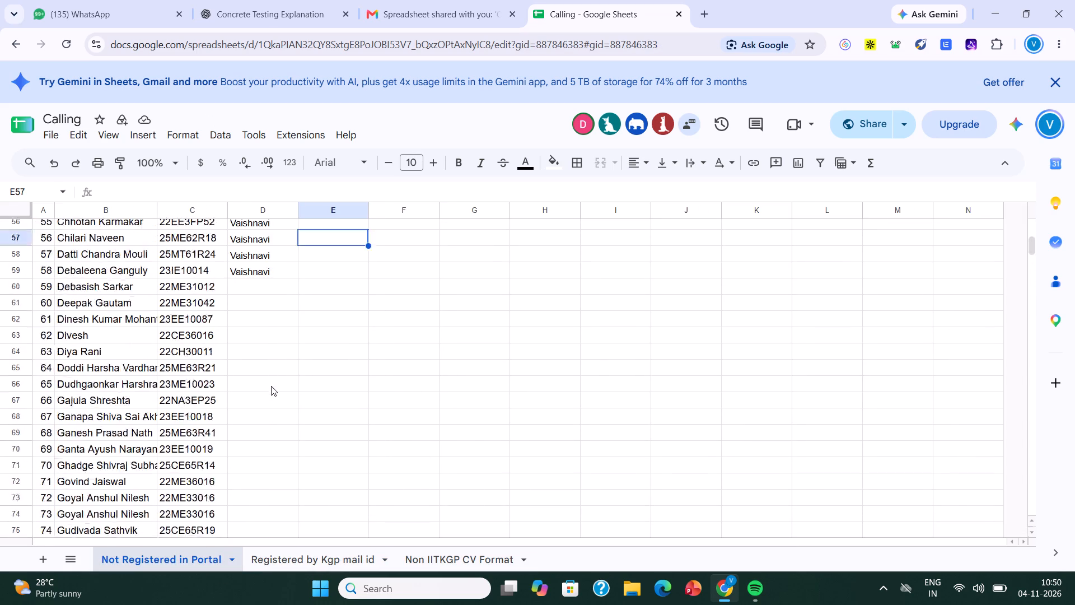
scroll(271, 386, "up", 4)
scroll(271, 386, "down", 2)
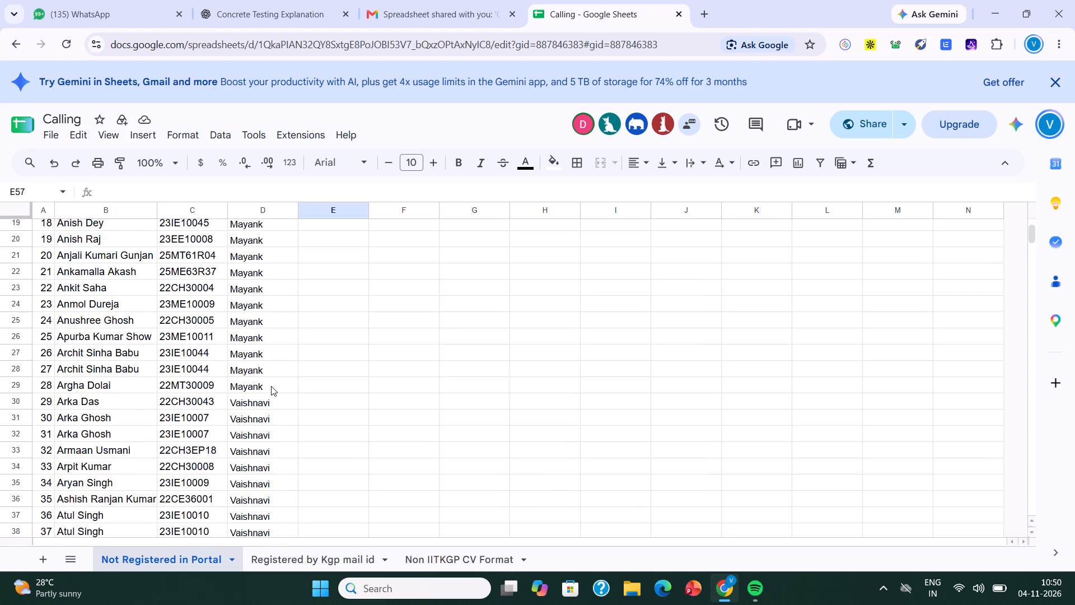
scroll(271, 386, "down", 3)
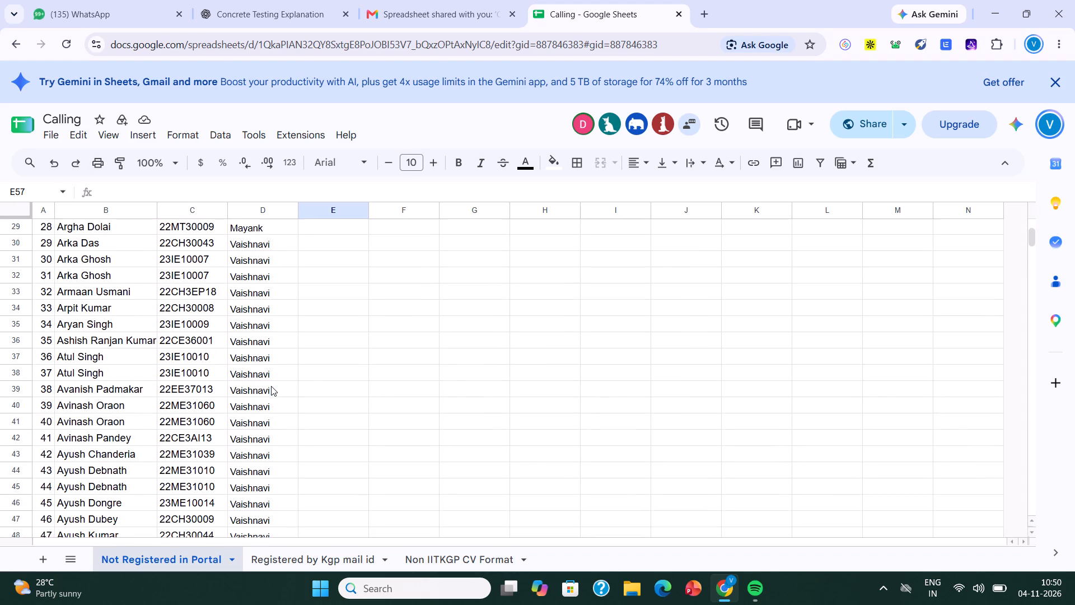
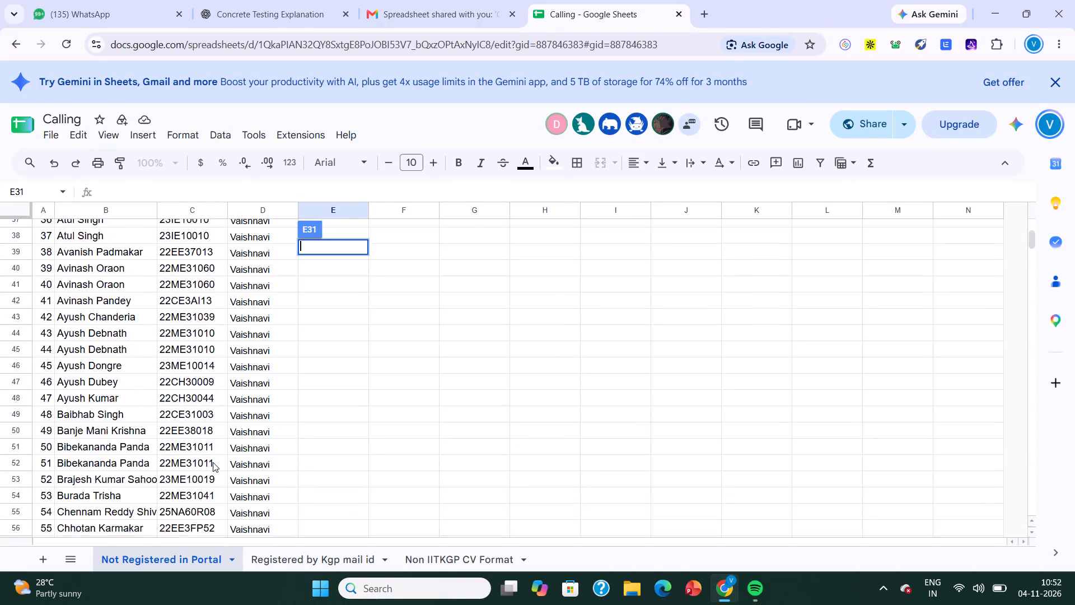
Fill Vaishnavi down column D from D59 through row 66 in the Not Registered in Portal sheet.
scroll(213, 462, "down", 4)
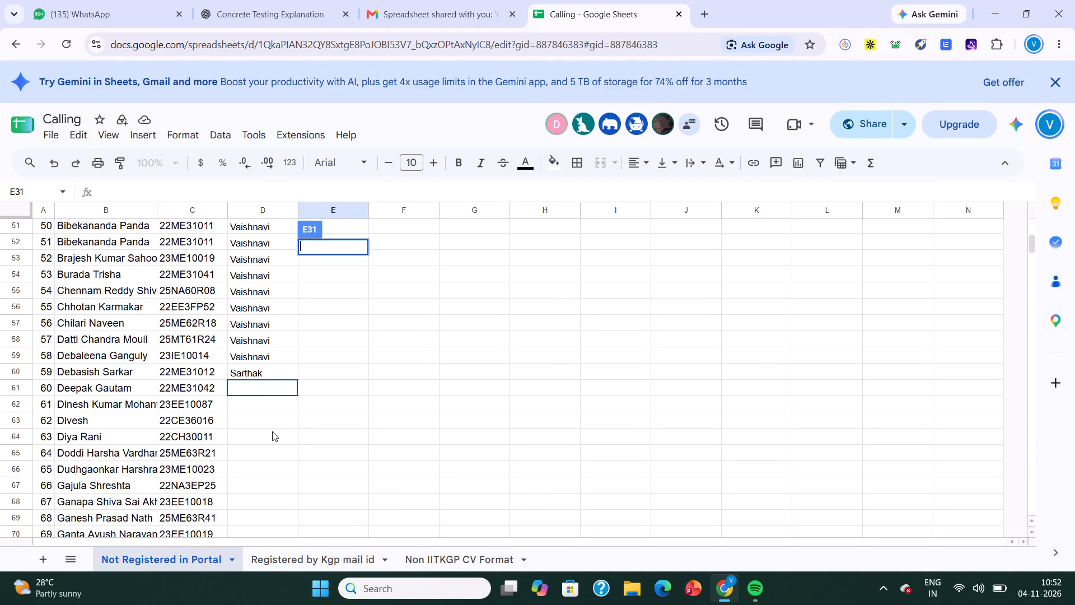
scroll(273, 313, "up", 5)
scroll(273, 313, "down", 1)
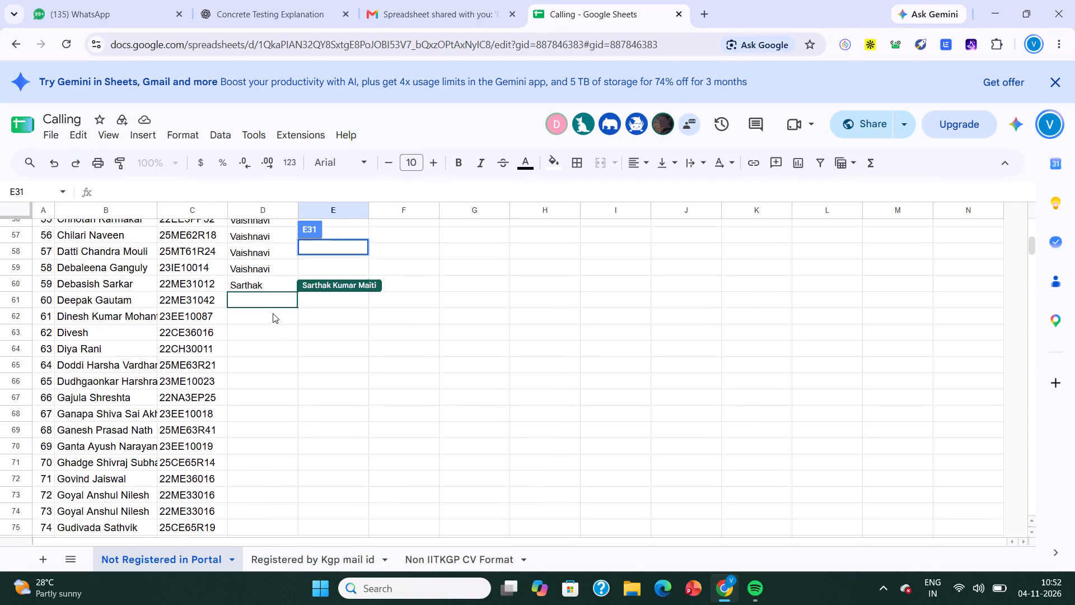
scroll(273, 313, "down", 1)
left_click(275, 298)
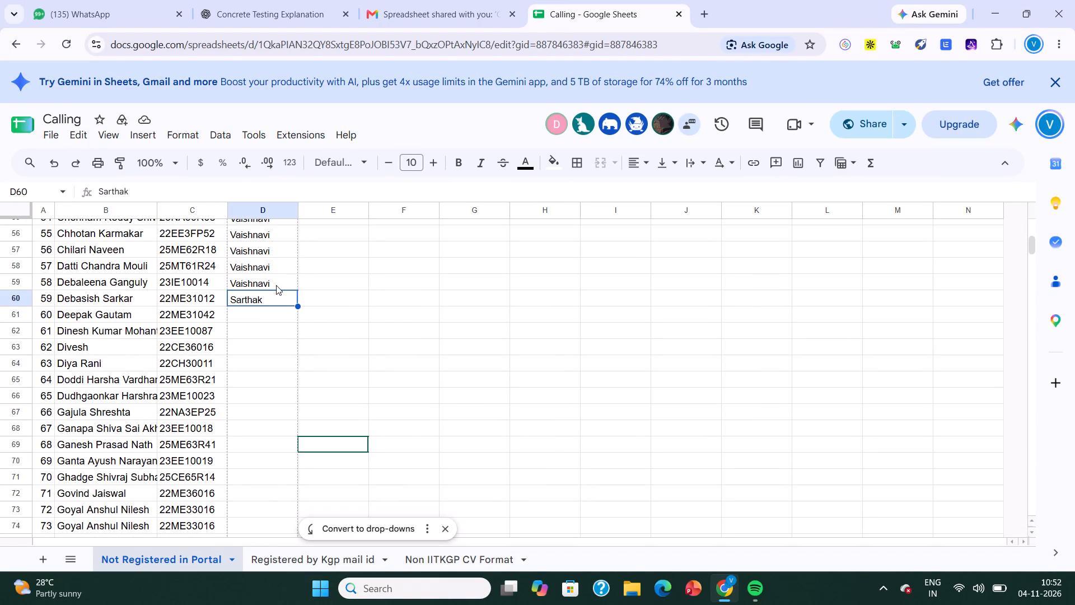
left_click(276, 285)
left_click(319, 280)
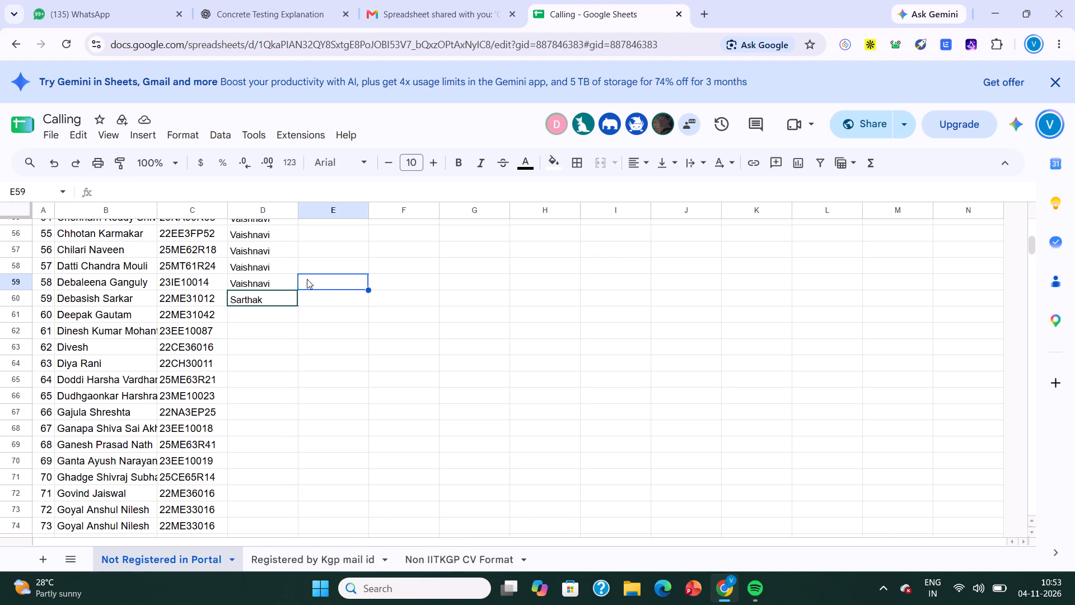
left_click(277, 285)
left_click_drag(297, 290, 287, 400)
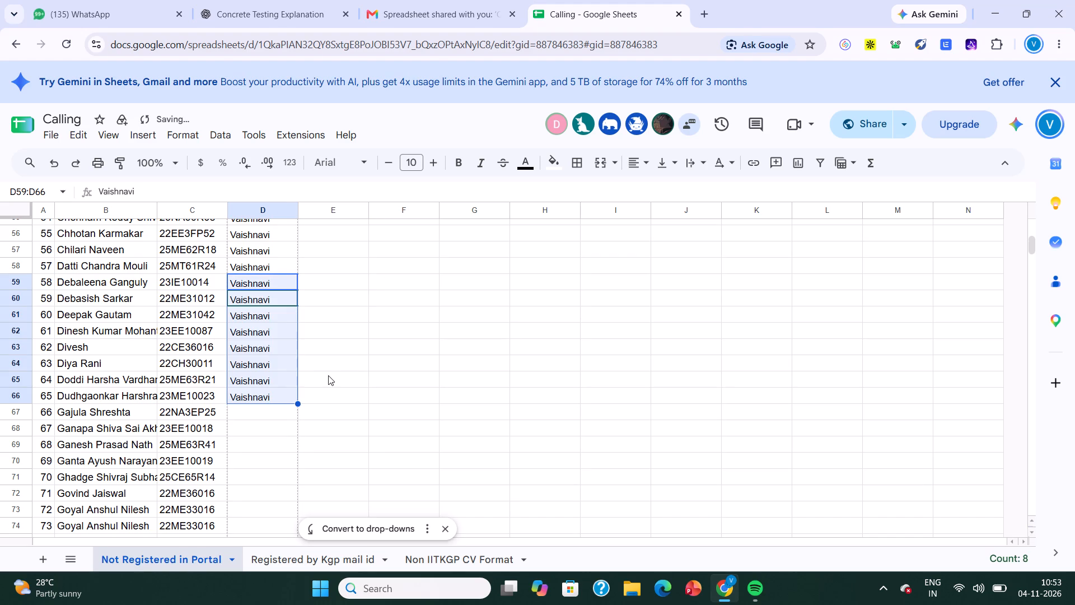
left_click(328, 375)
Look over the caller assignments in column D, from the rows below the Vaishnavi block back up to the Mayank rows.
scroll(278, 402, "down", 1)
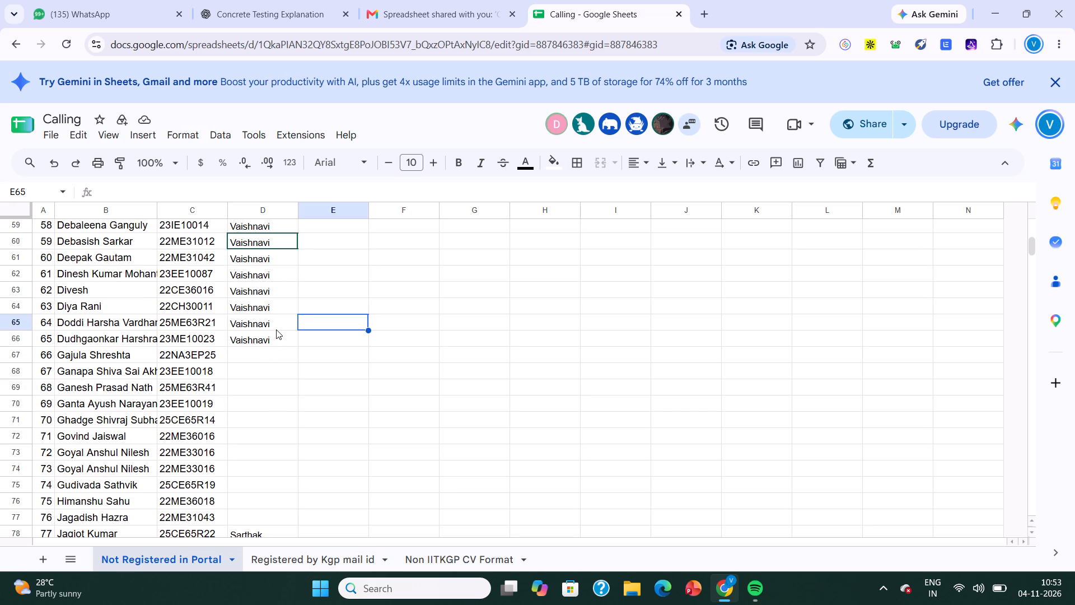
scroll(276, 329, "down", 1)
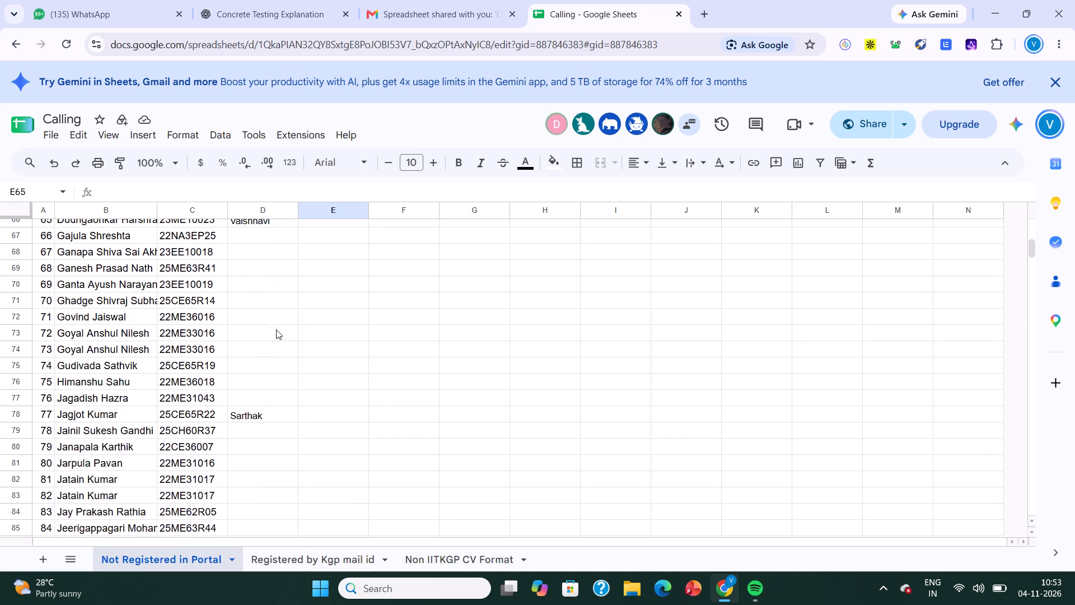
scroll(276, 329, "down", 1)
scroll(276, 329, "up", 1)
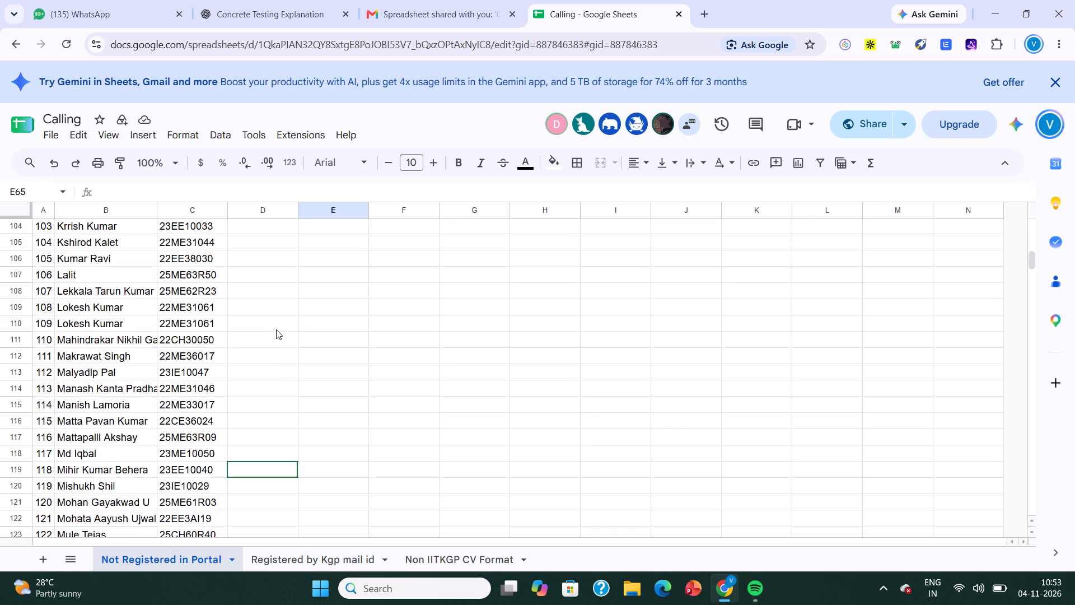
scroll(276, 329, "up", 6)
scroll(276, 329, "down", 2)
scroll(276, 329, "up", 2)
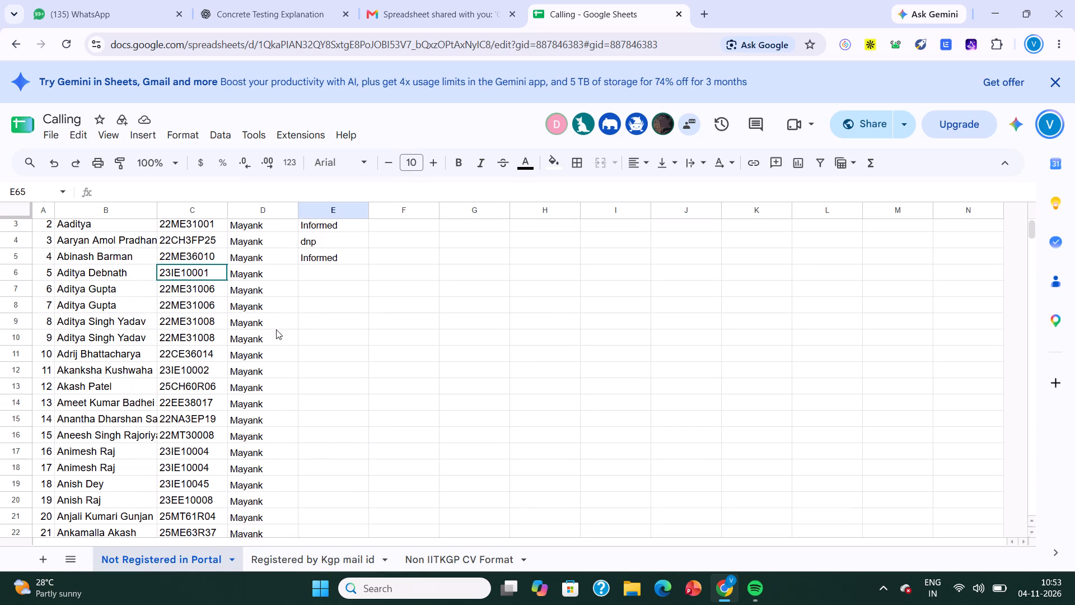
Enter the call status informed in E31 and fill it down to E32.
scroll(308, 378, "down", 4)
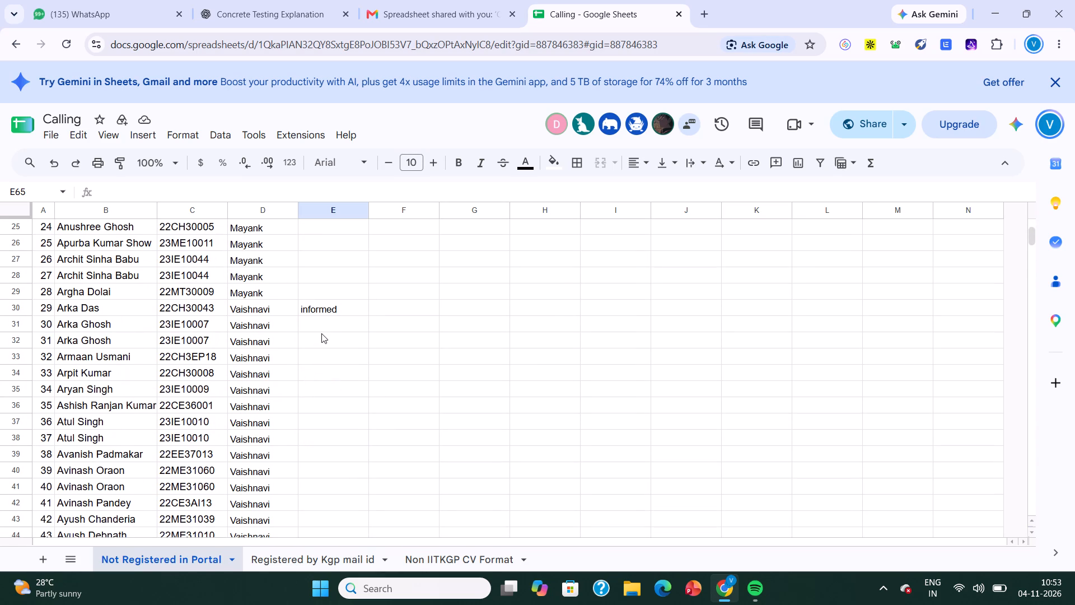
scroll(321, 333, "down", 1)
double_click(338, 262)
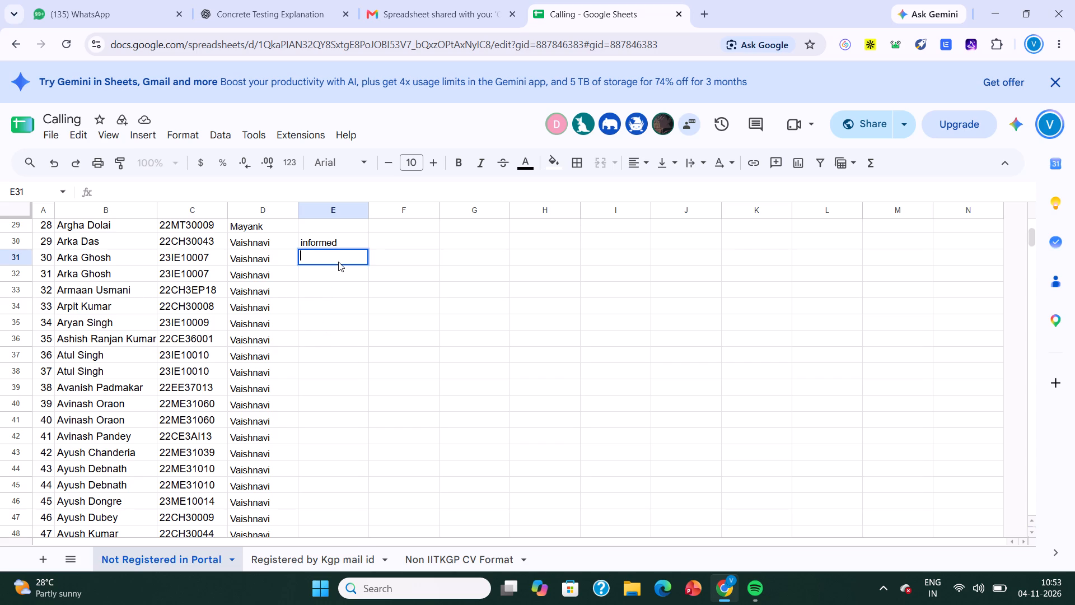
type("informed")
left_click_drag(358, 272, 353, 257)
left_click(353, 257)
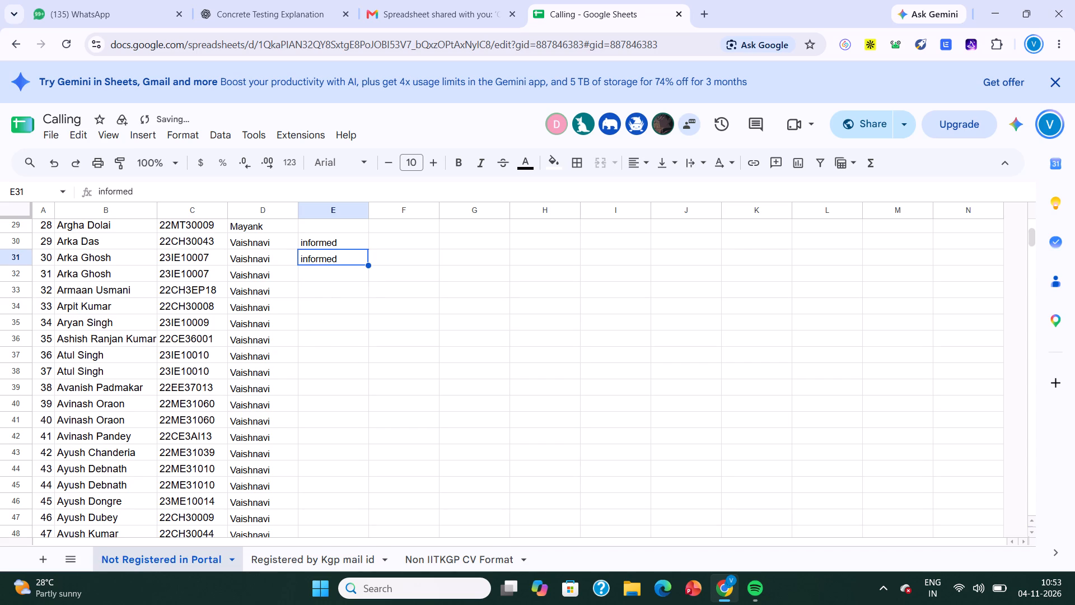
left_click_drag(367, 264, 365, 280)
Enter the call status dnp in E33 of the Not Registered in Portal sheet.
left_click(342, 294)
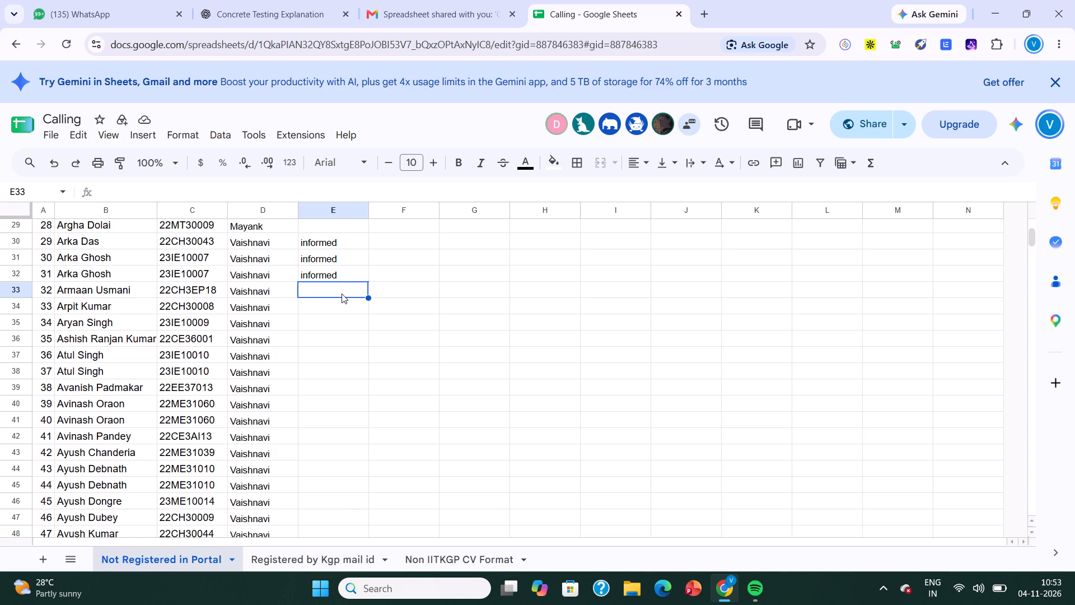
left_click(311, 556)
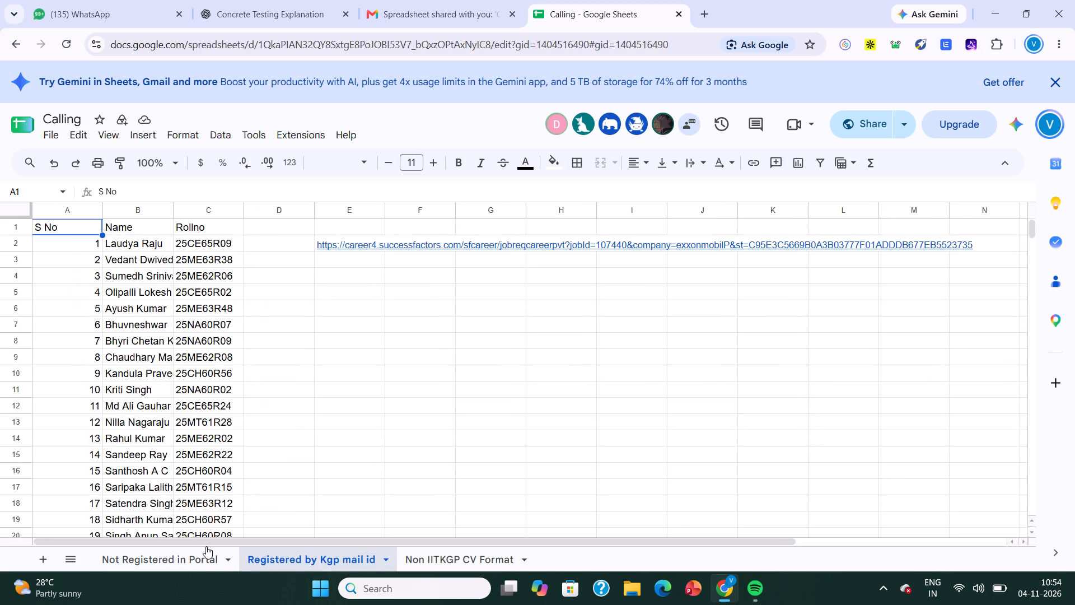
left_click(185, 558)
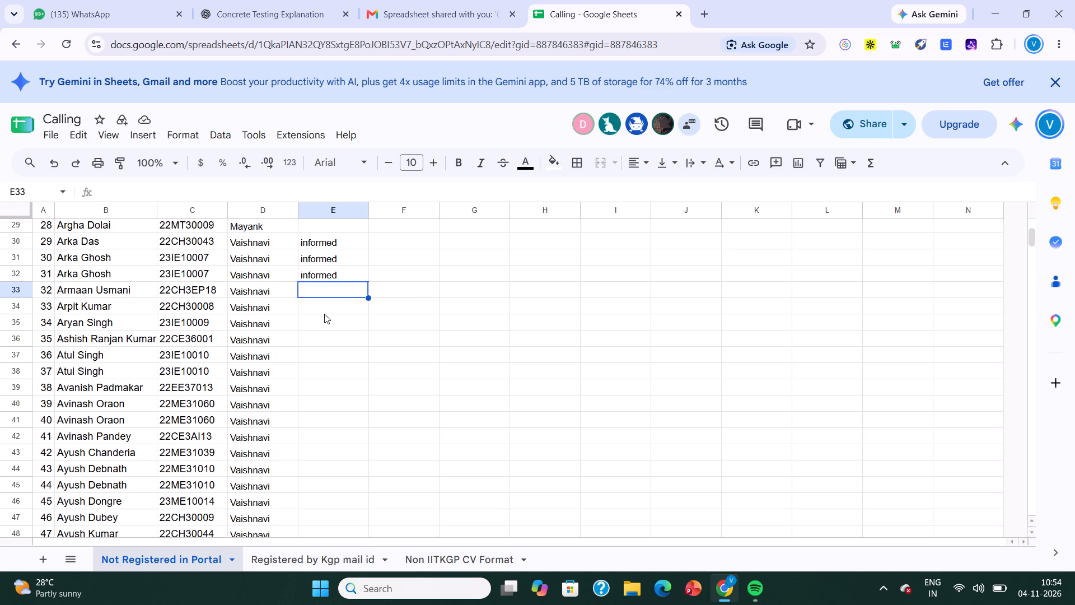
type("djnp")
key("BackSpace")
key("BackSpace")
key("BackSpace")
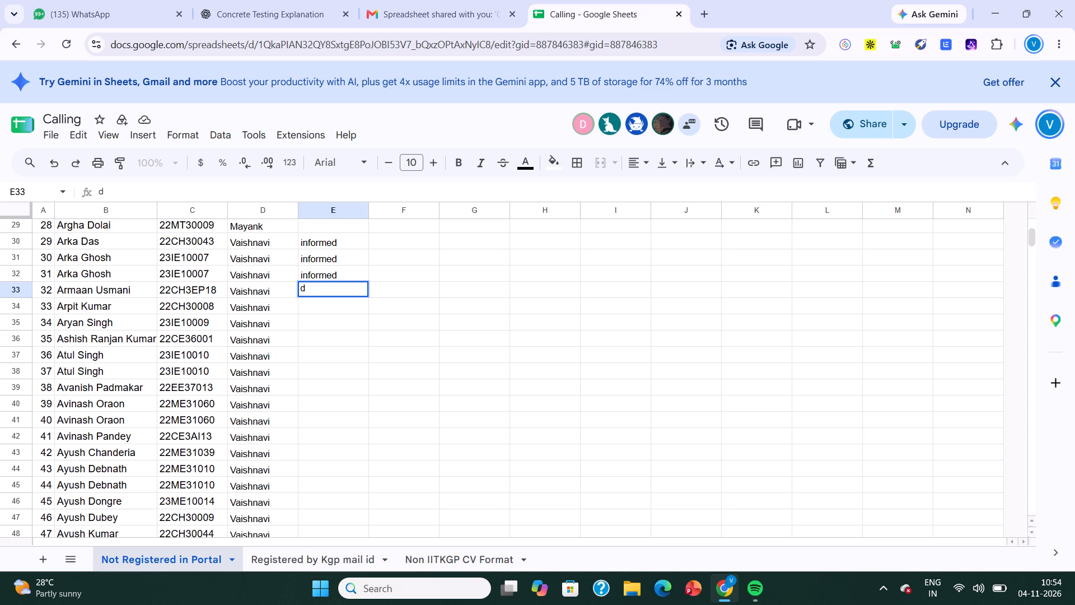
type("np")
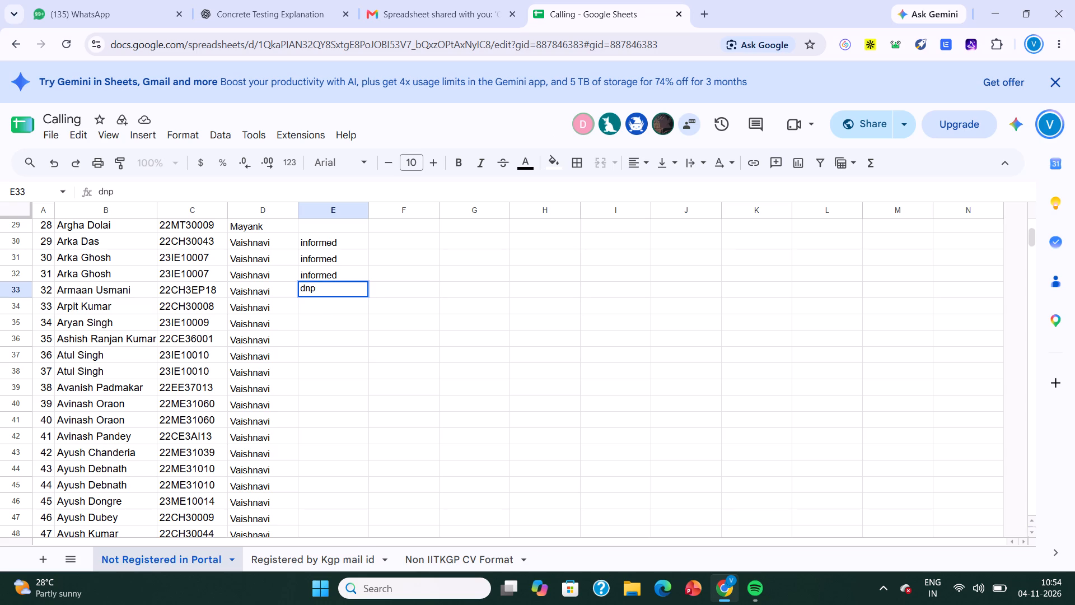
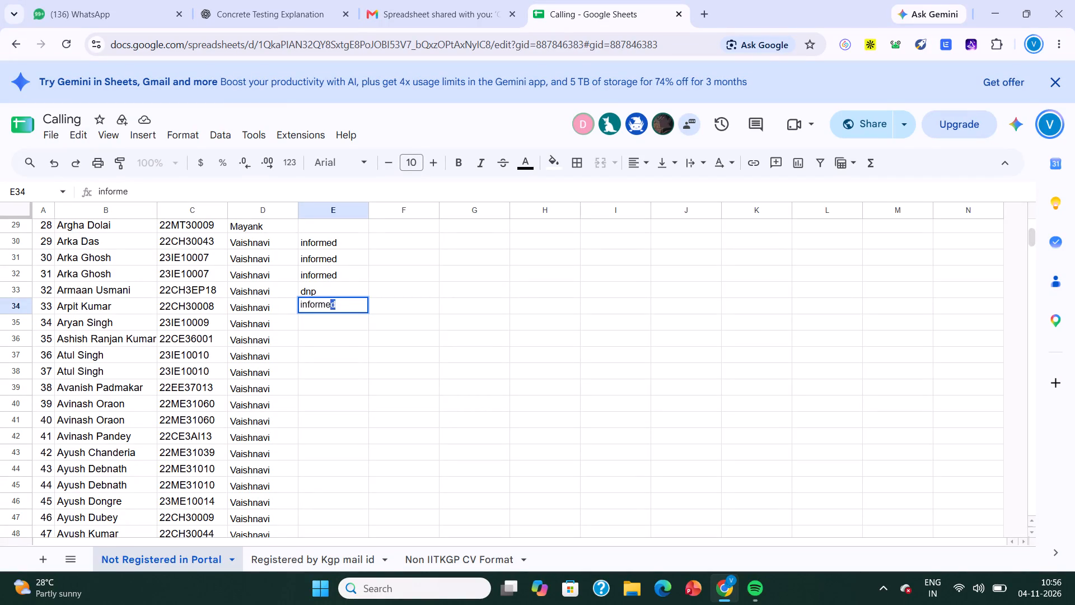
Enter the call status informed in E34 of the Not Registered in Portal sheet.
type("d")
double_click(341, 328)
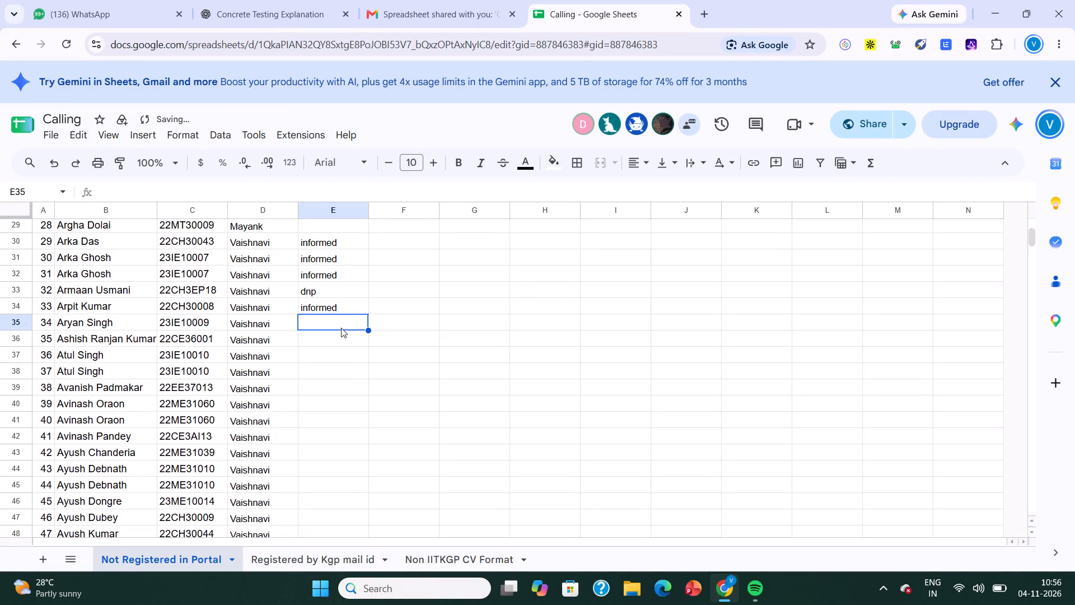
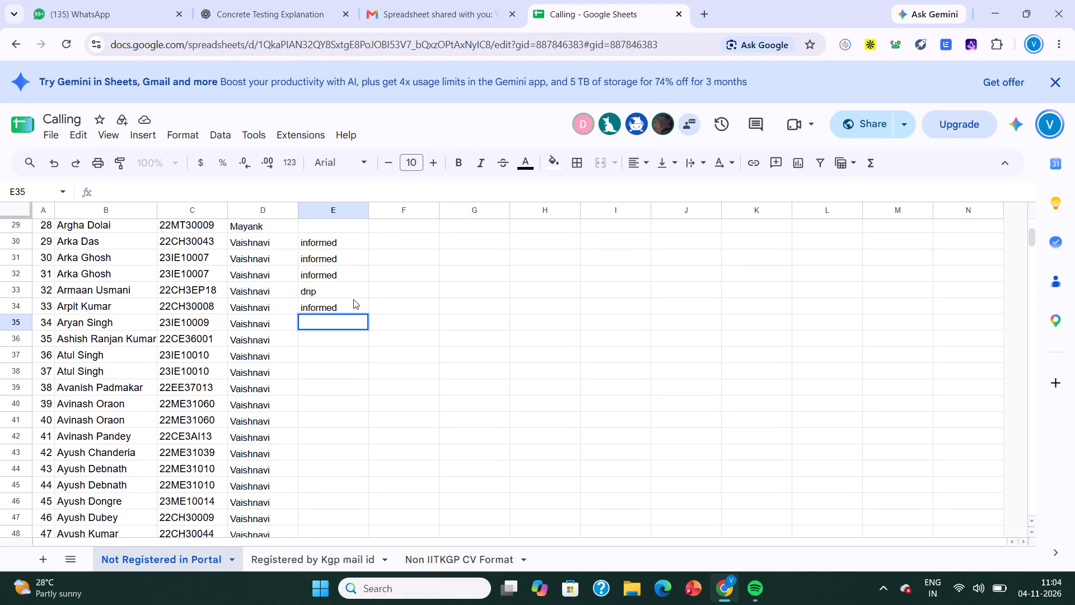
Enter the call status informed in cells E35 and E36 of the Not Registered in Portal sheet.
type("informed")
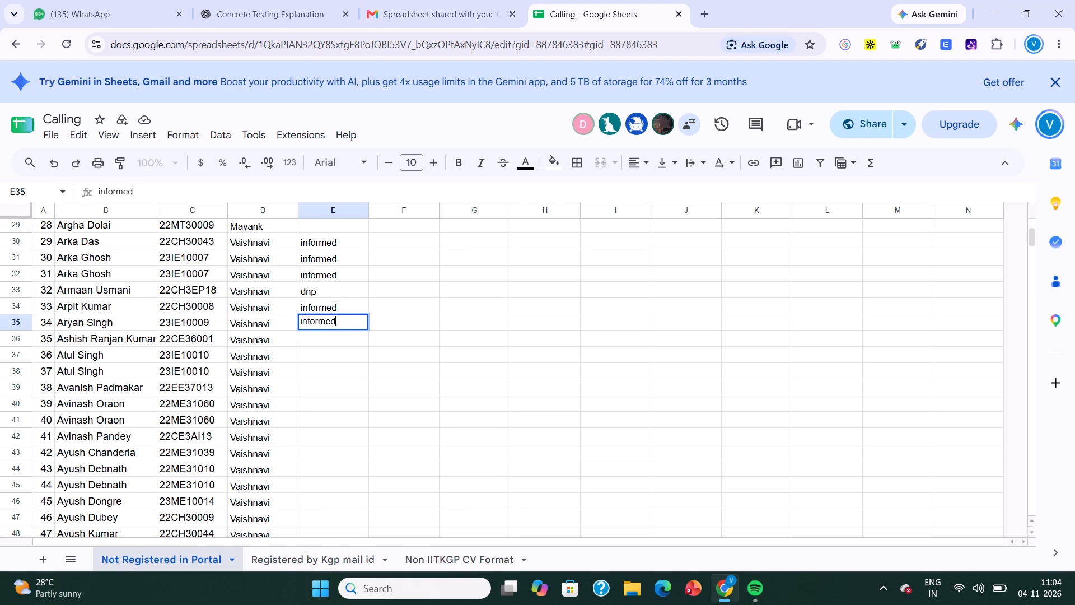
double_click(350, 341)
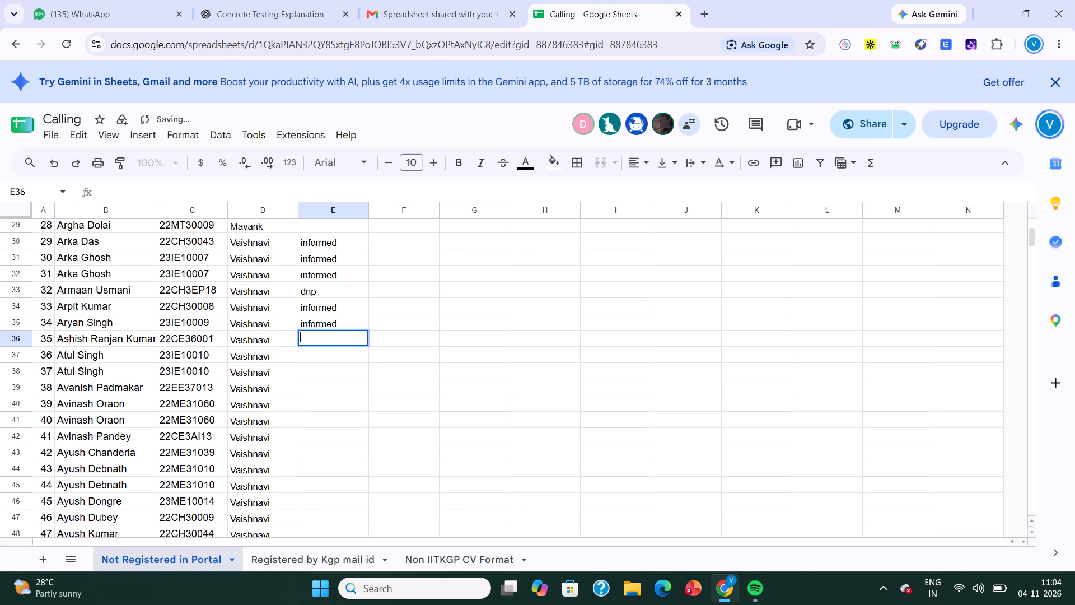
type("infromed")
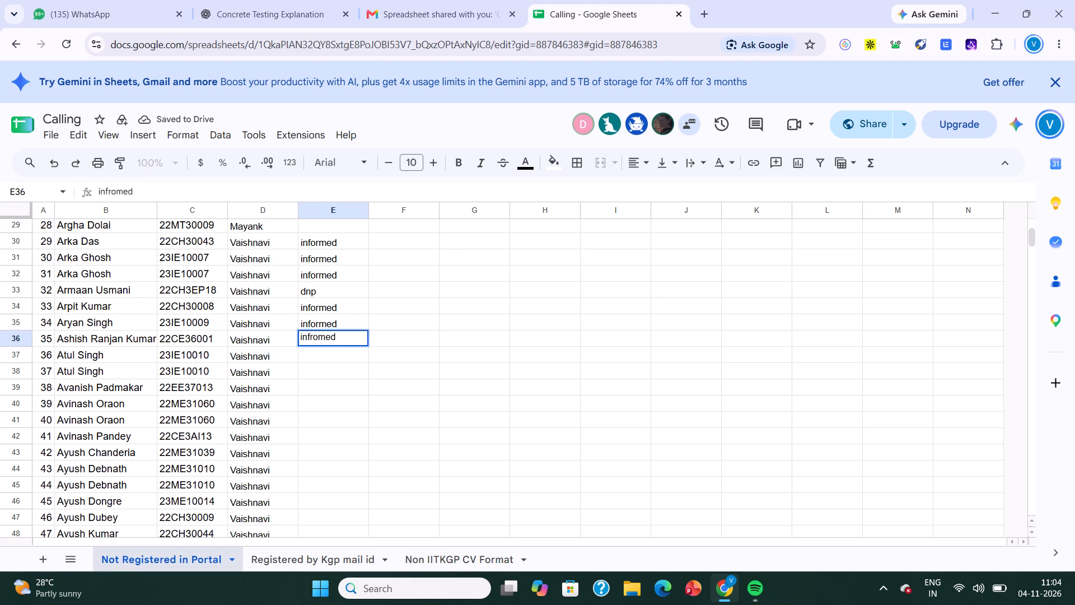
key("BackSpace")
key("BackSpace")
key("BackSpace")
key("BackSpace")
key("BackSpace")
type("ormed")
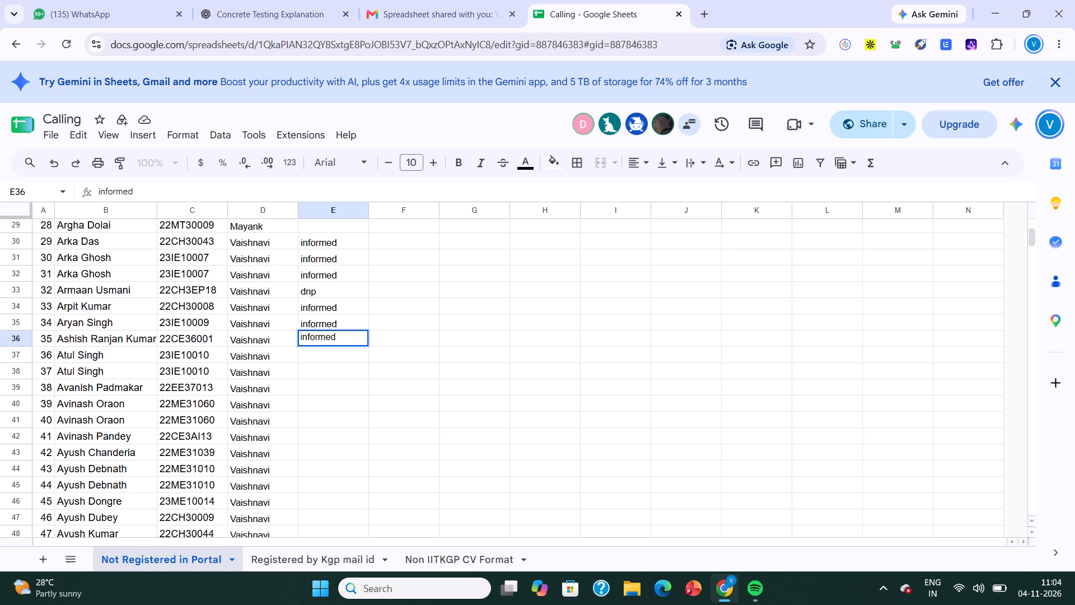
double_click(343, 356)
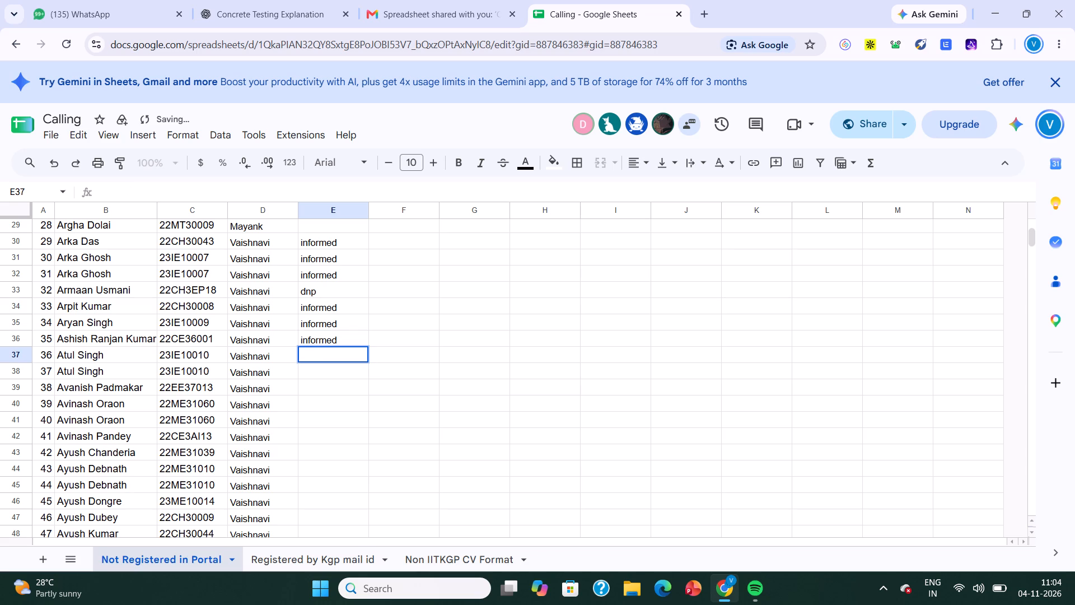
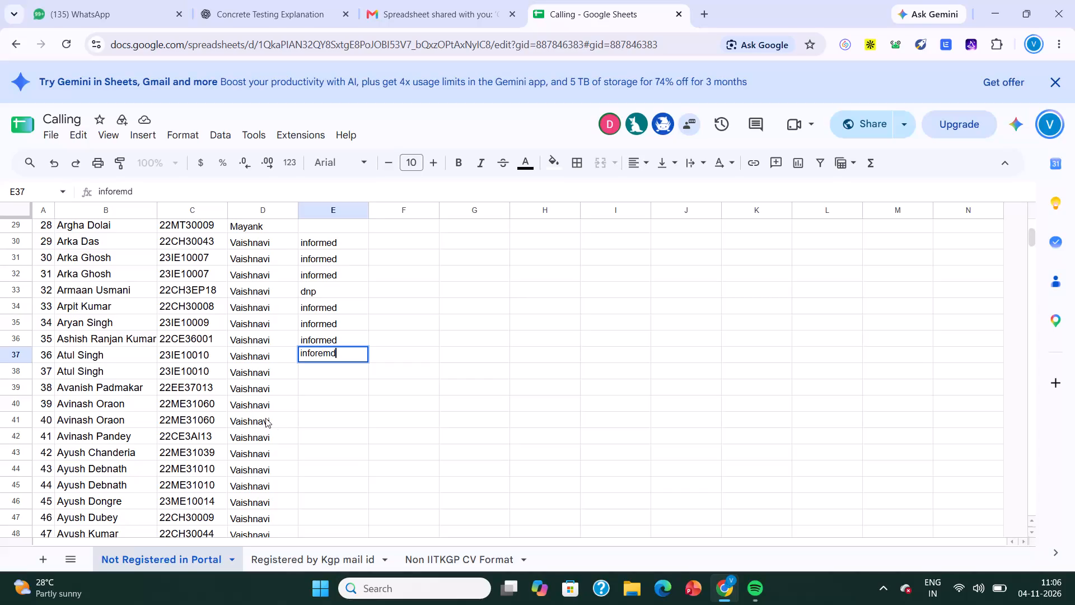
Correct the misspelled call status in cell E37 of the Not Registered in Portal sheet to informed.
key("BackSpace")
key("BackSpace")
key("BackSpace")
type("med")
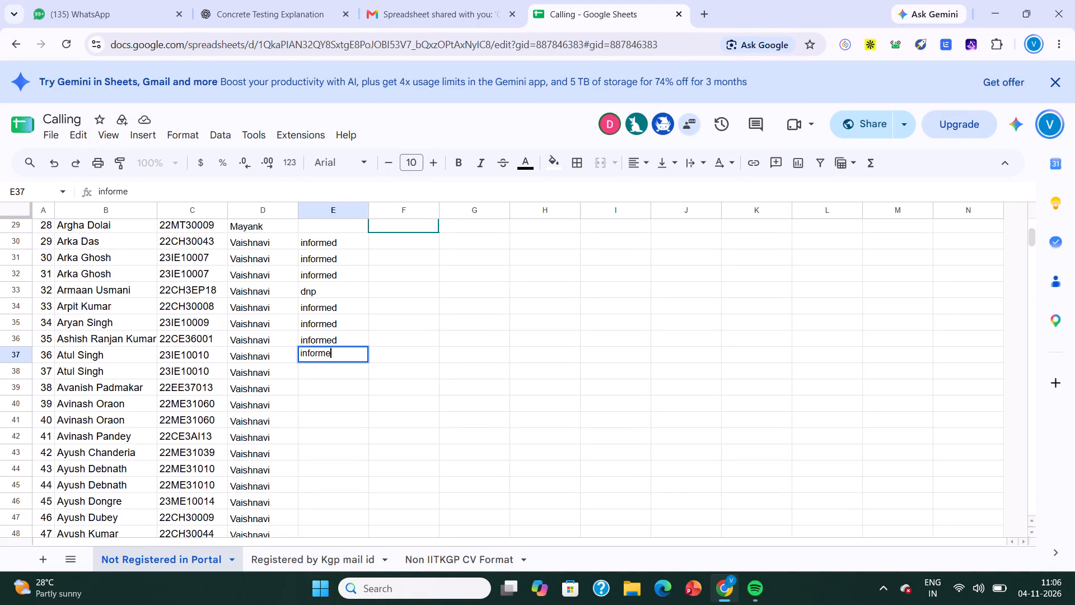
double_click(343, 372)
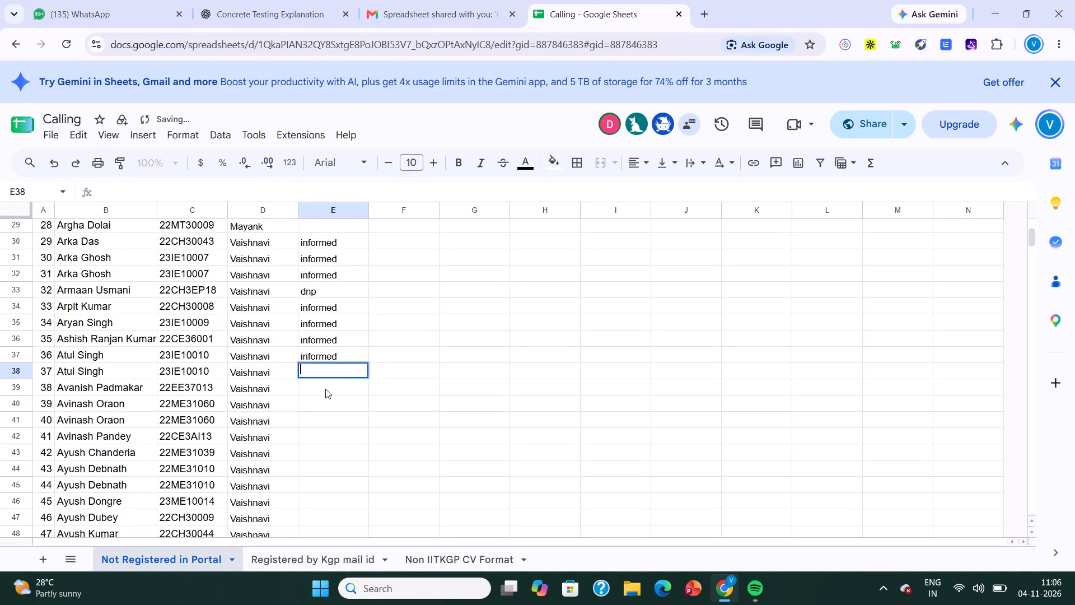
Open the empty call status cell E39 for editing, in the row of the student numbered 38.
double_click(326, 389)
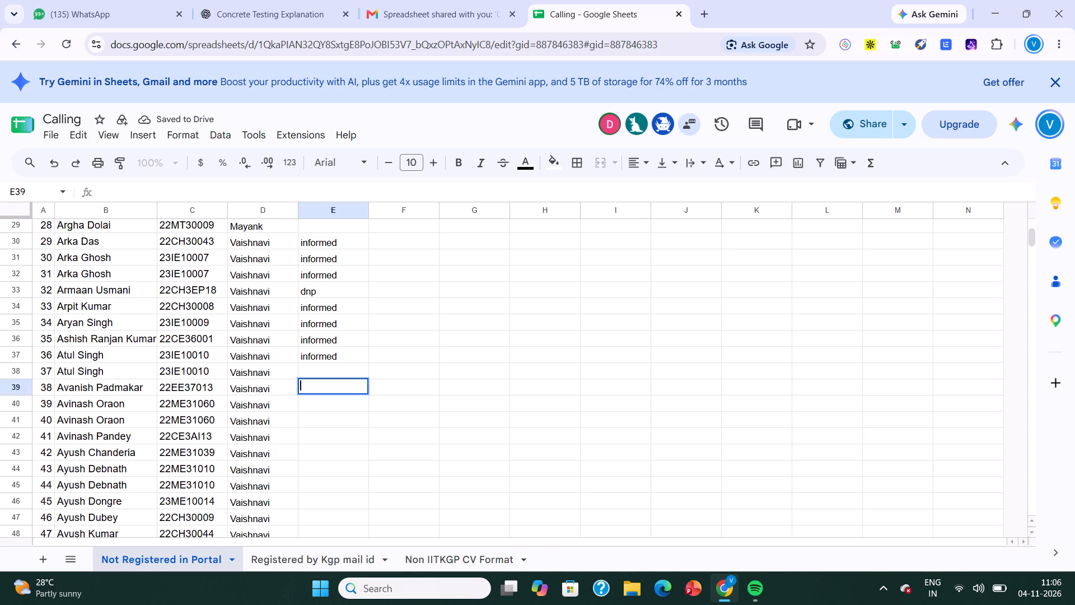
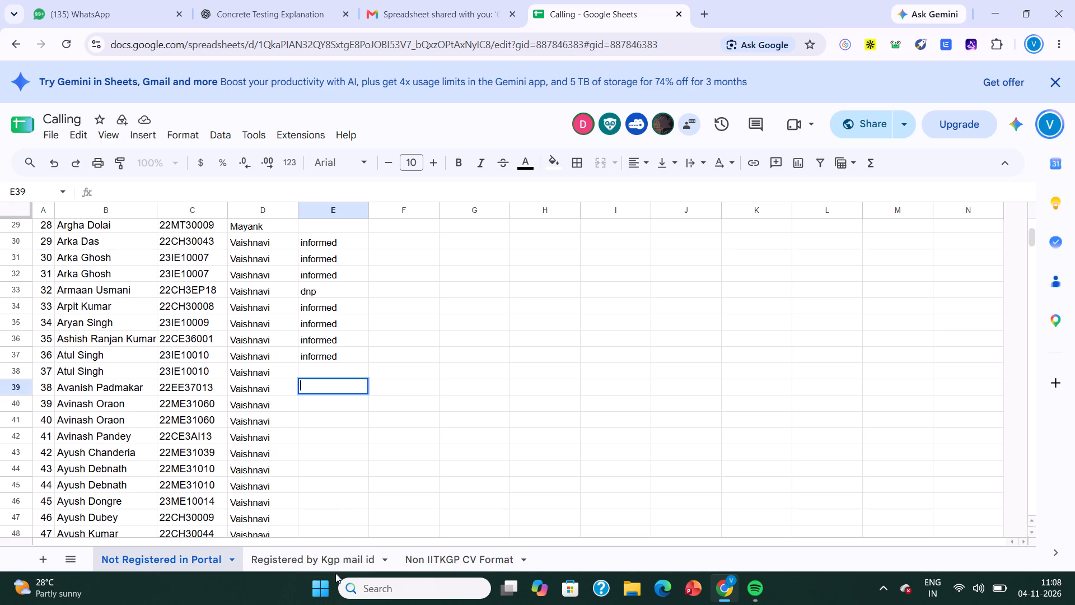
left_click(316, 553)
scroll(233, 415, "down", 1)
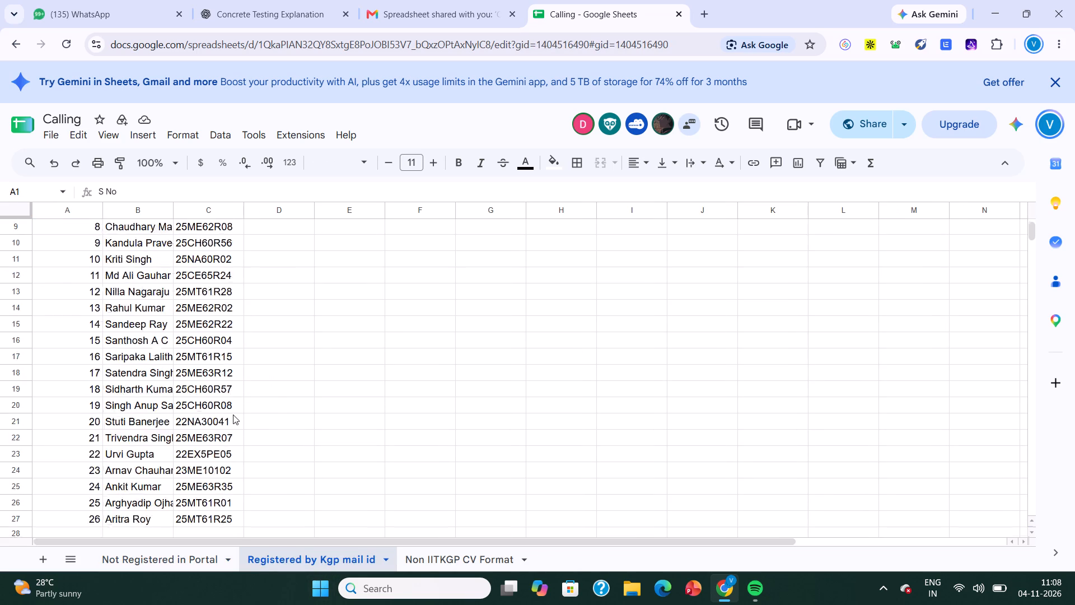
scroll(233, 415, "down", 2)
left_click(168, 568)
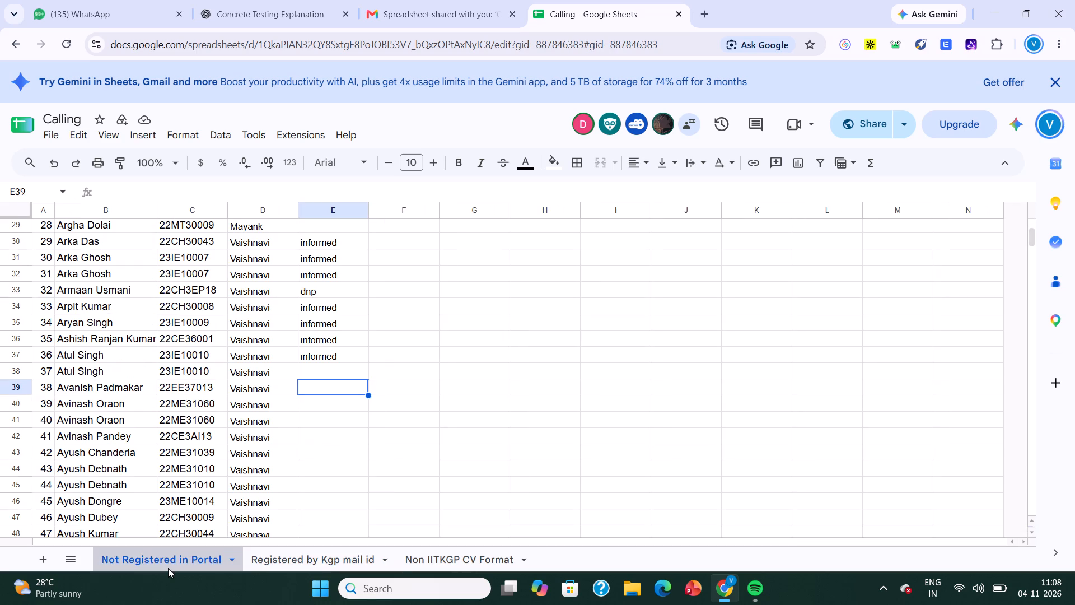
Record the call status "cut the call" in cell E39 of the Not Registered in Portal sheet, for the student numbered 38.
type("cut the call")
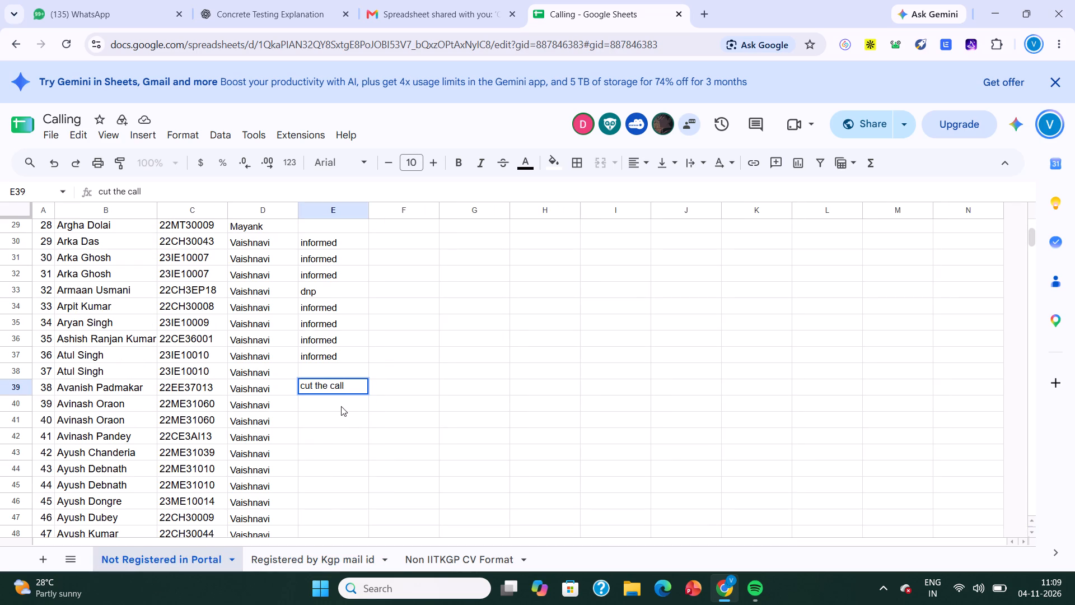
Open the empty call status cell E40 for editing, in the row of the student numbered 39.
double_click(341, 406)
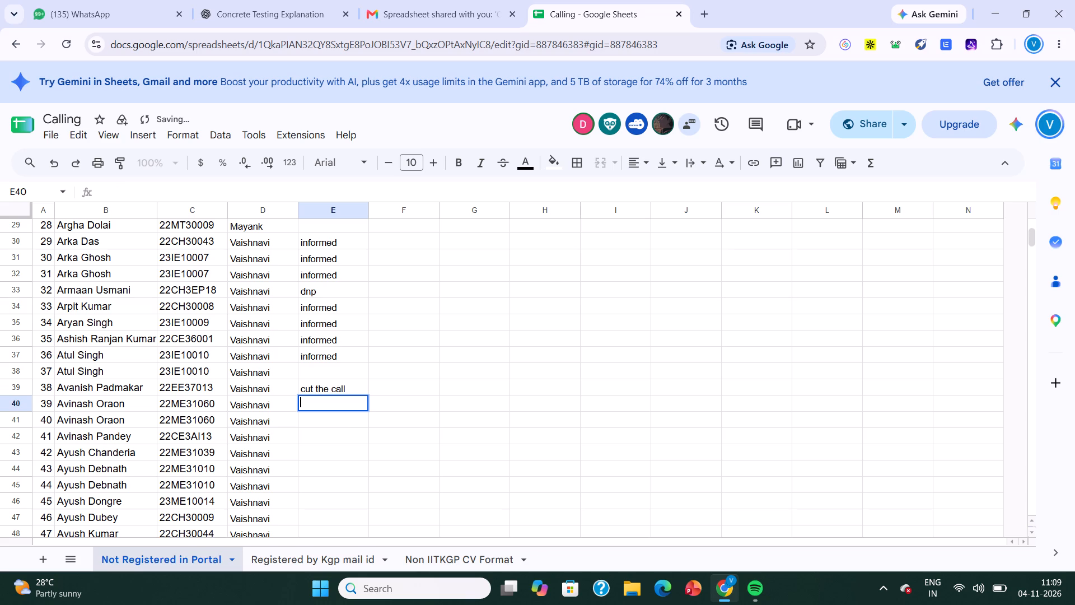
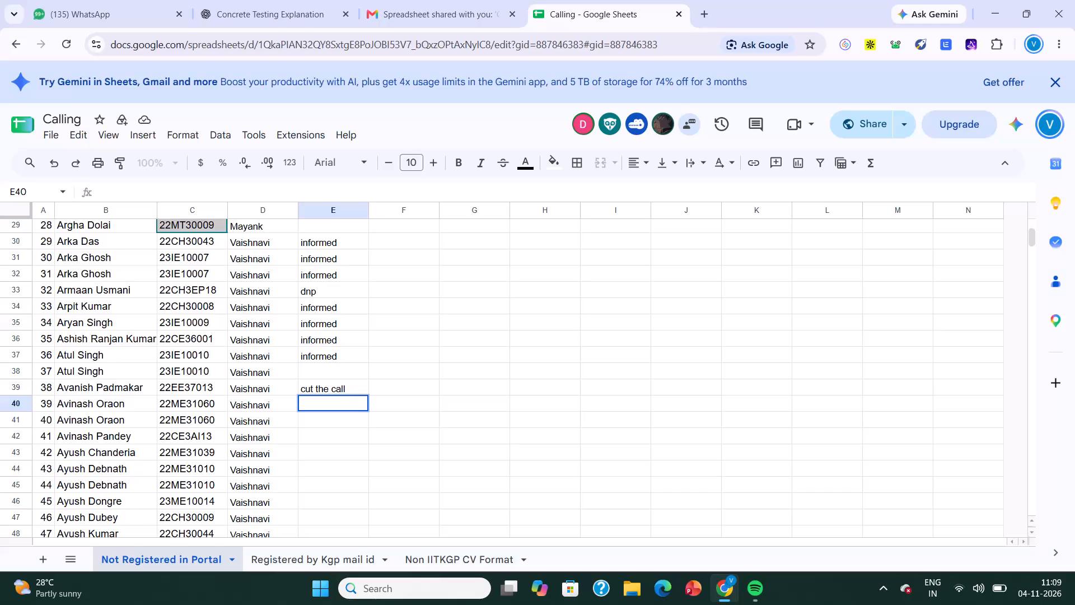
Record the call status "informed" in cell E40 of the Not Registered in Portal sheet, for the student numbered 39.
left_click(380, 435)
scroll(380, 435, "down", 5)
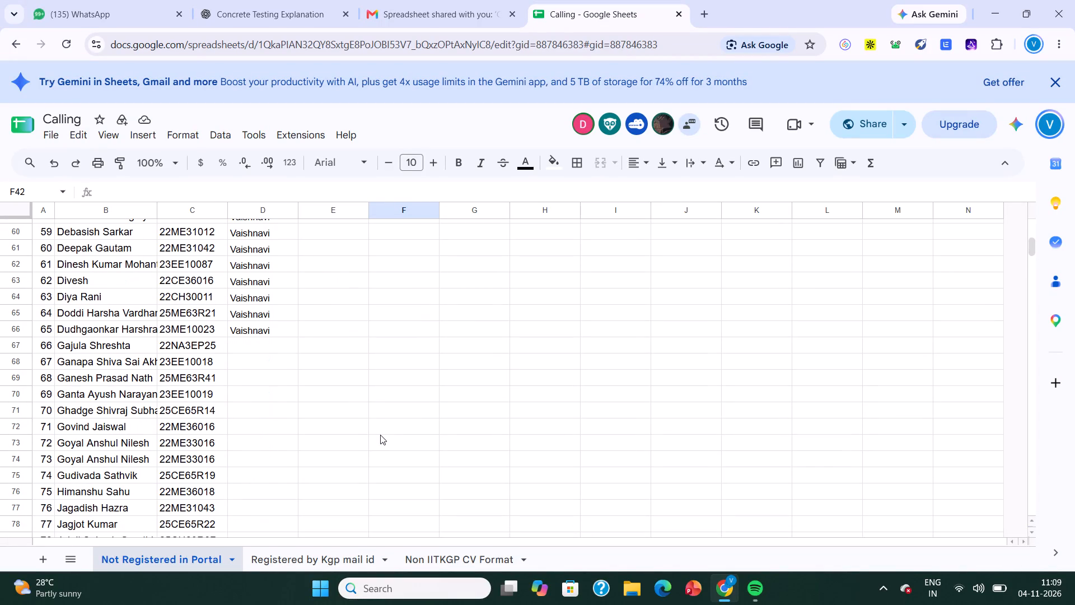
scroll(288, 323, "up", 8)
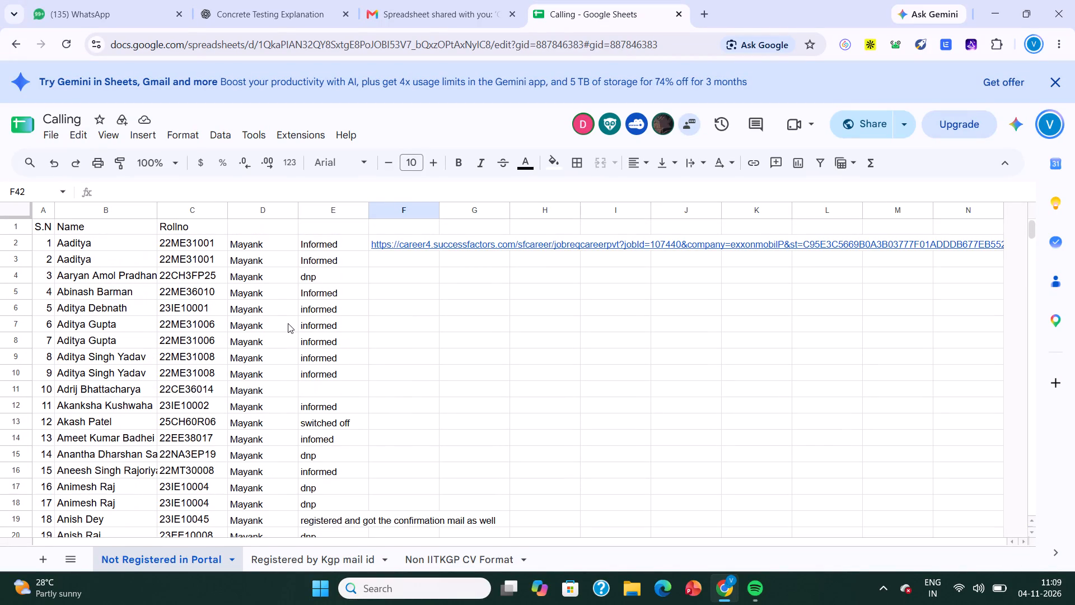
scroll(288, 323, "down", 4)
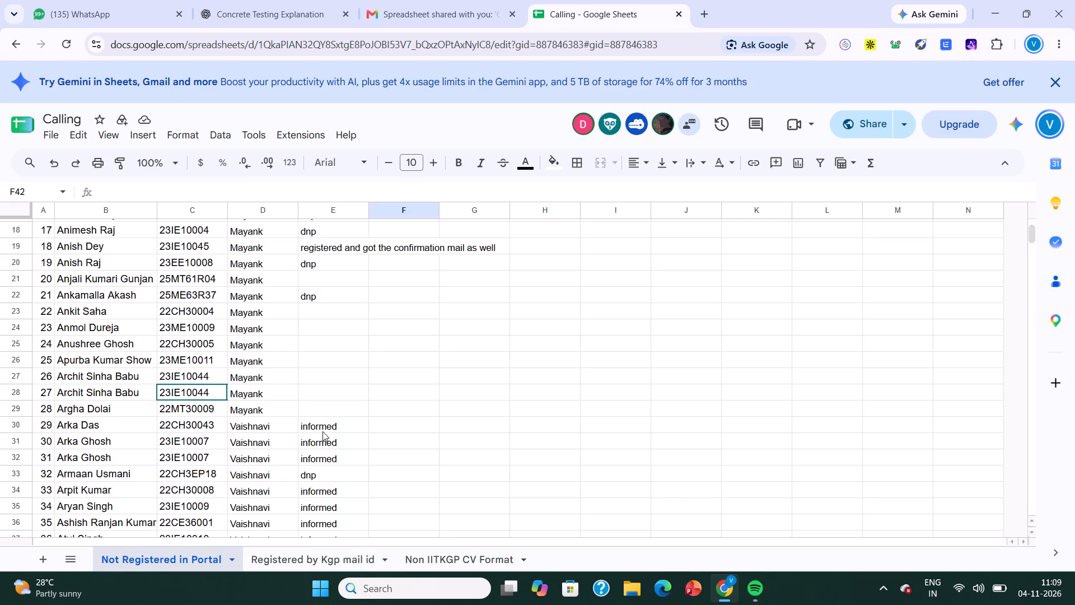
scroll(322, 431, "down", 3)
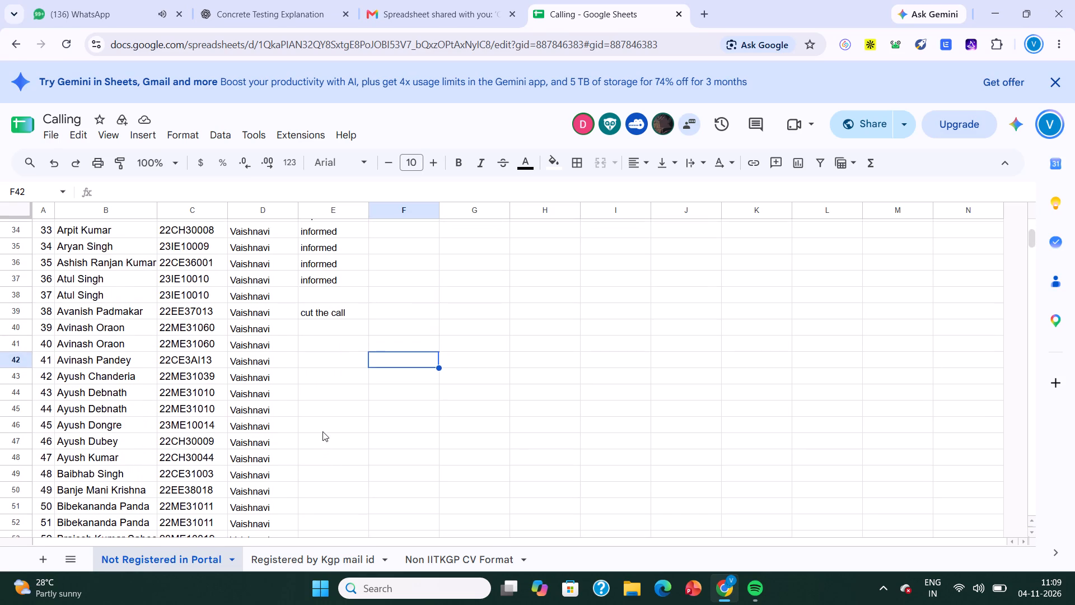
scroll(320, 407, "down", 2)
scroll(320, 407, "up", 2)
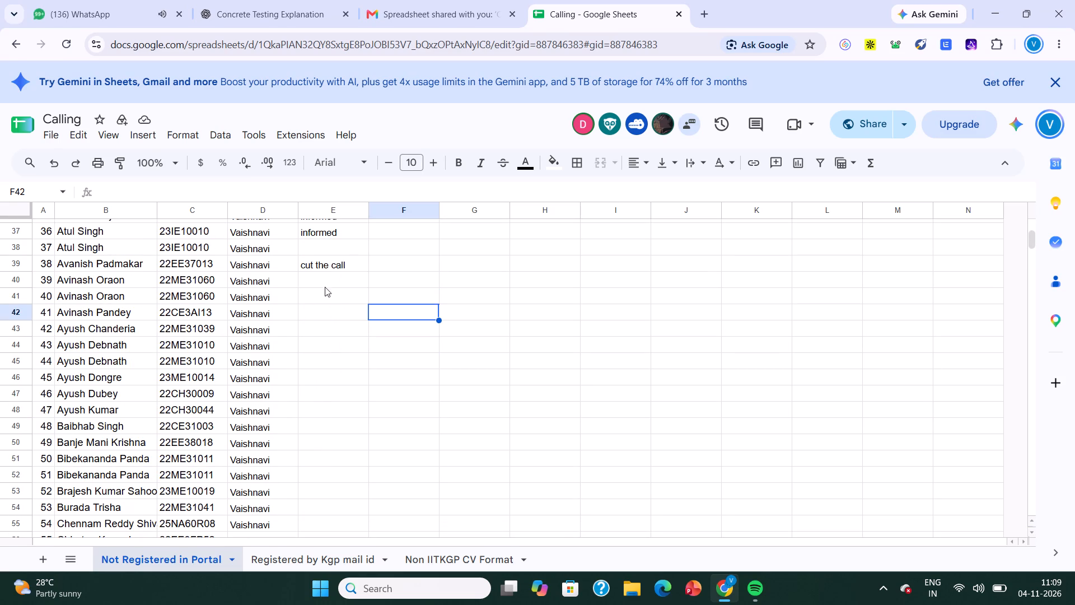
left_click(322, 276)
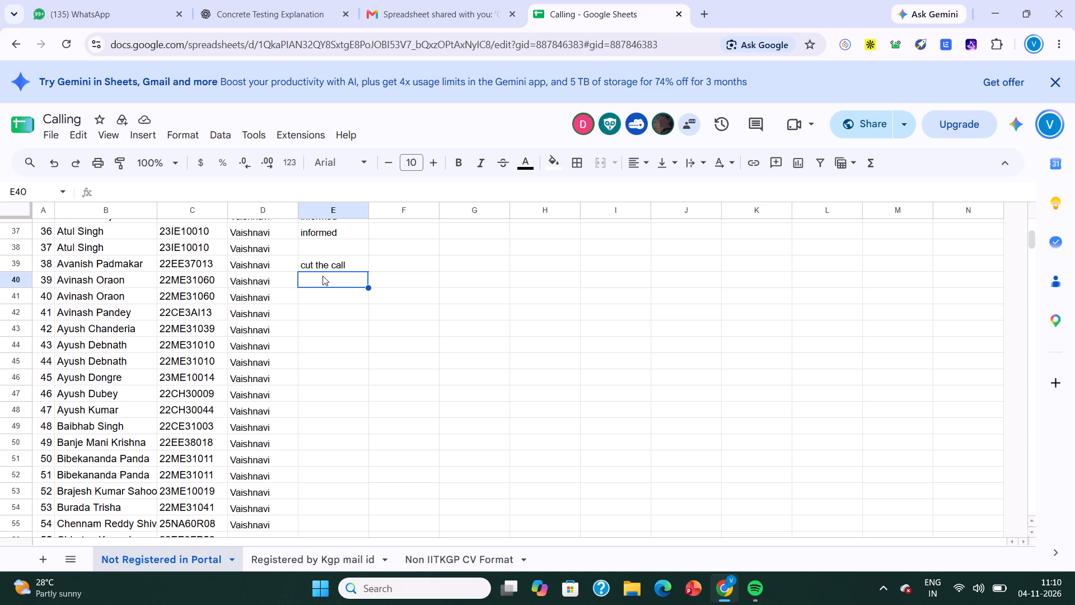
double_click(322, 276)
type("informed")
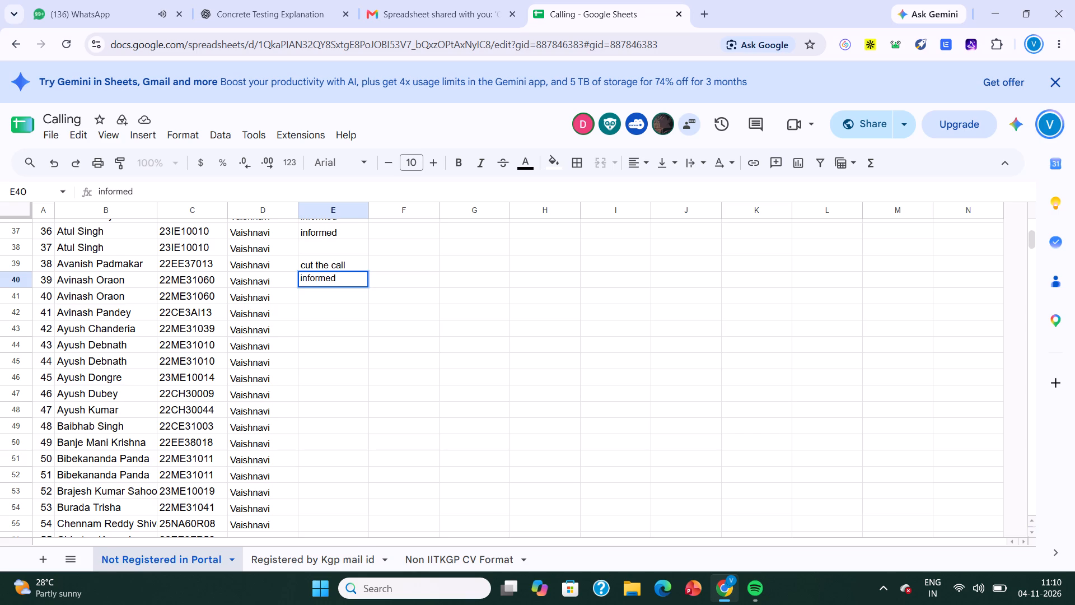
double_click(330, 295)
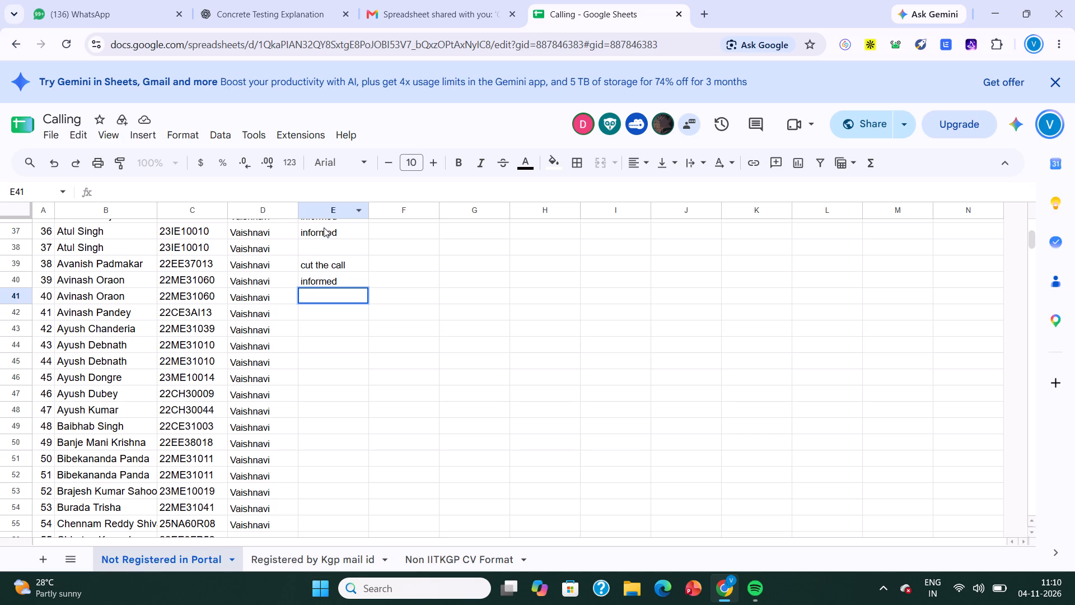
Fill the call status "informed" from cell E37 down into E38, for the repeated entry of the same student.
left_click(358, 238)
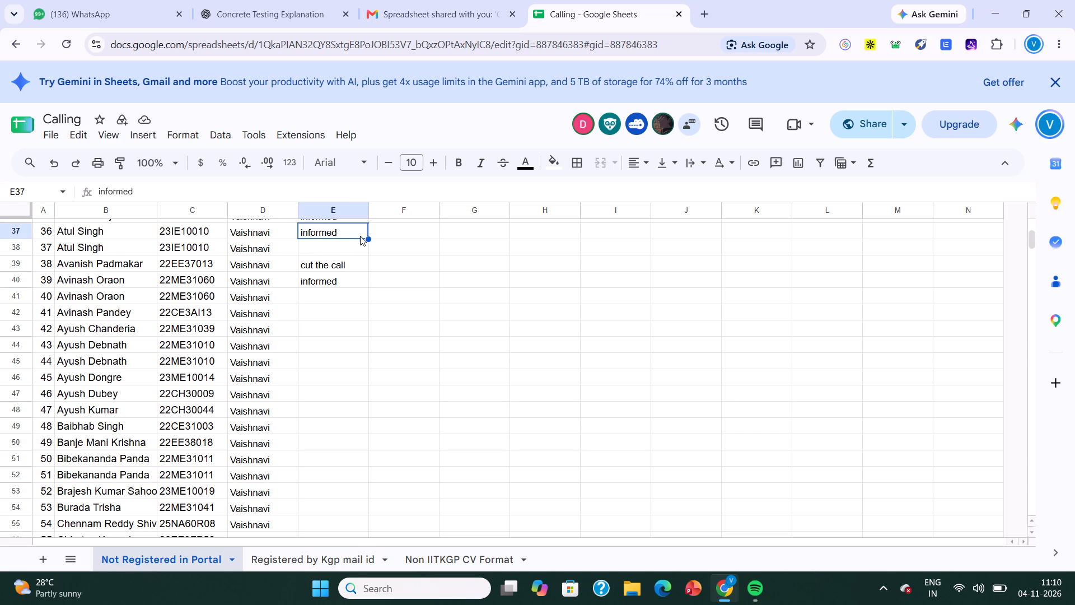
left_click_drag(366, 238, 364, 245)
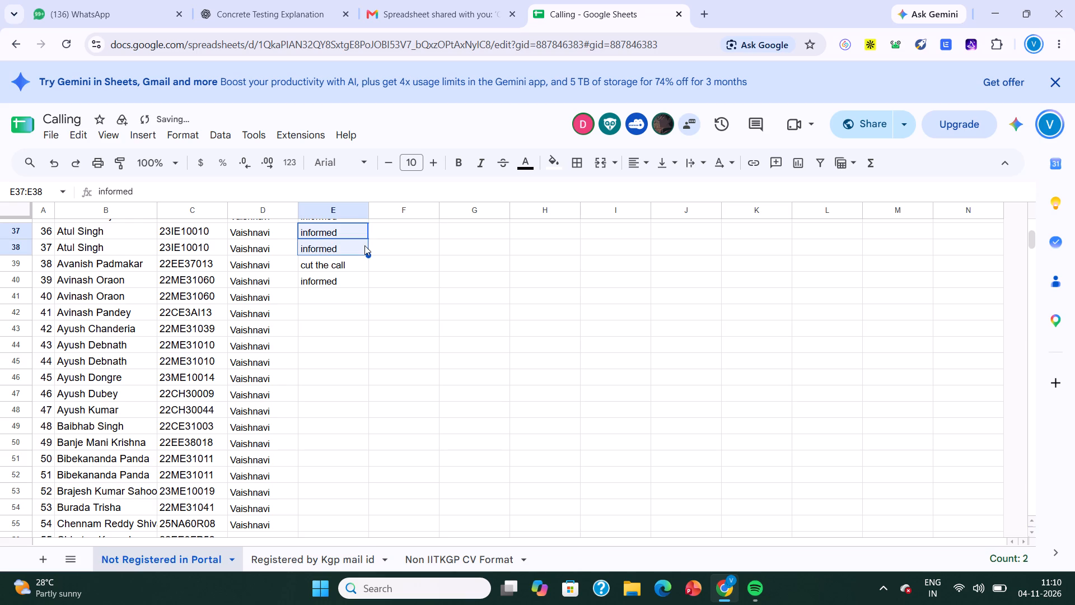
Fill the call status "informed" from cell E40 down into E41, for the repeated entry numbered 40.
double_click(348, 280)
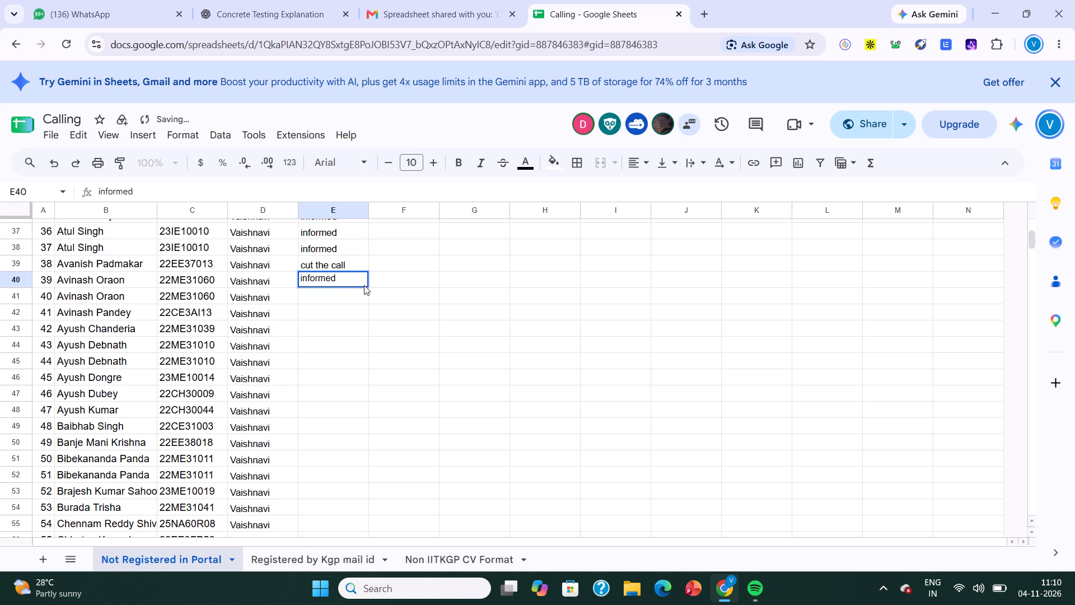
left_click(345, 304)
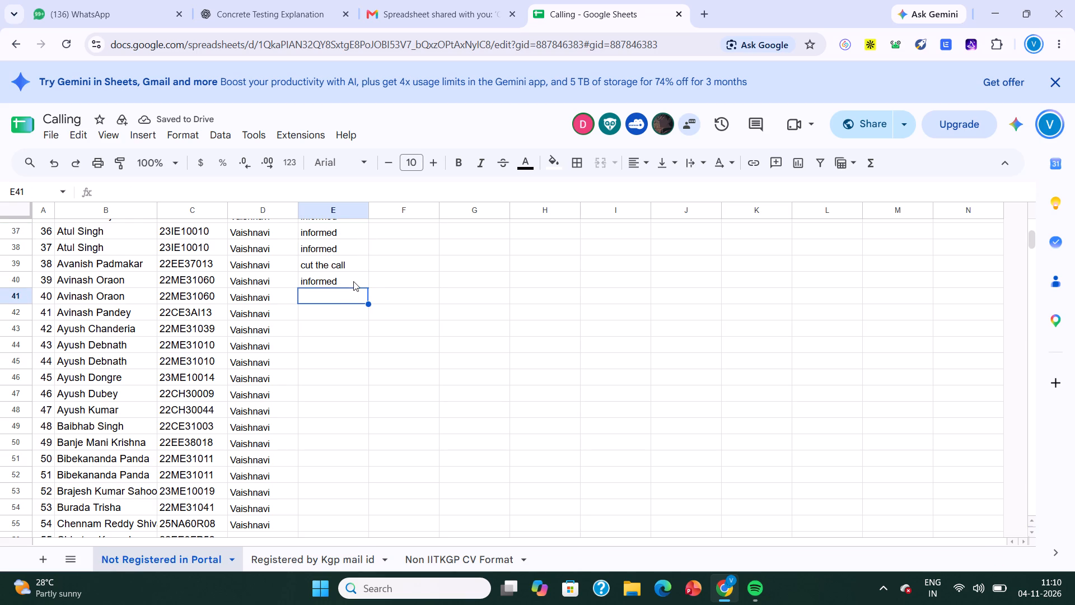
left_click(353, 281)
left_click_drag(368, 289, 366, 296)
Record the call status "dnp" in cell E42, for the student numbered 41.
double_click(335, 314)
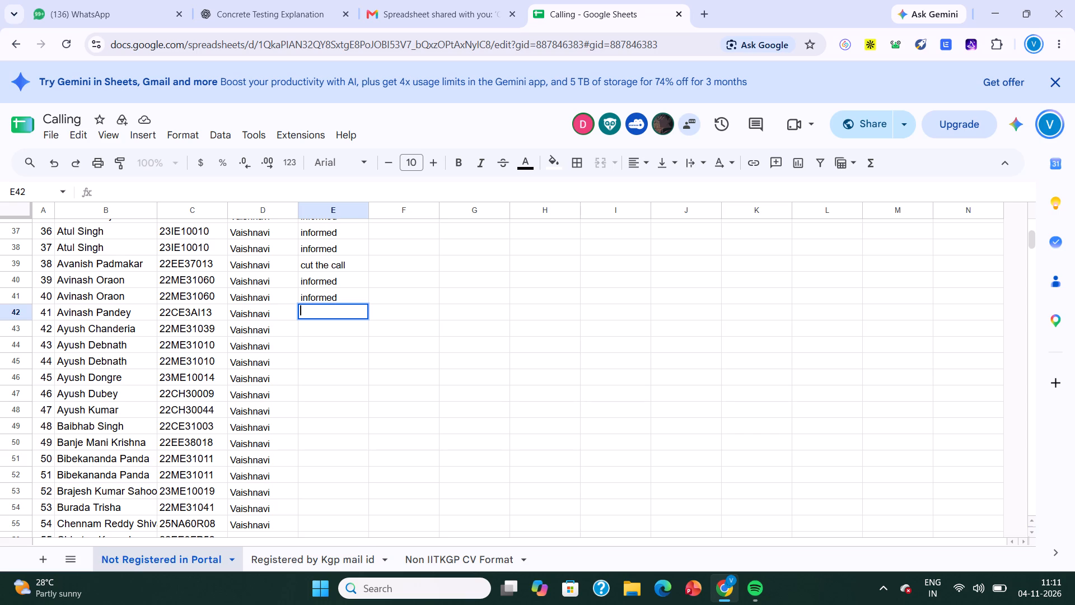
key("d")
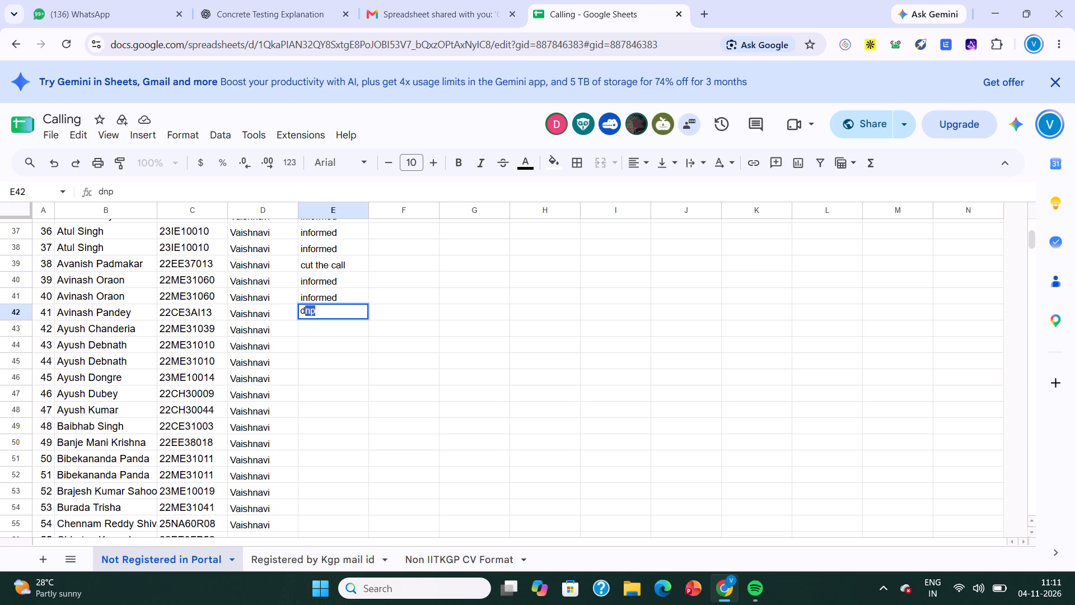
type("np")
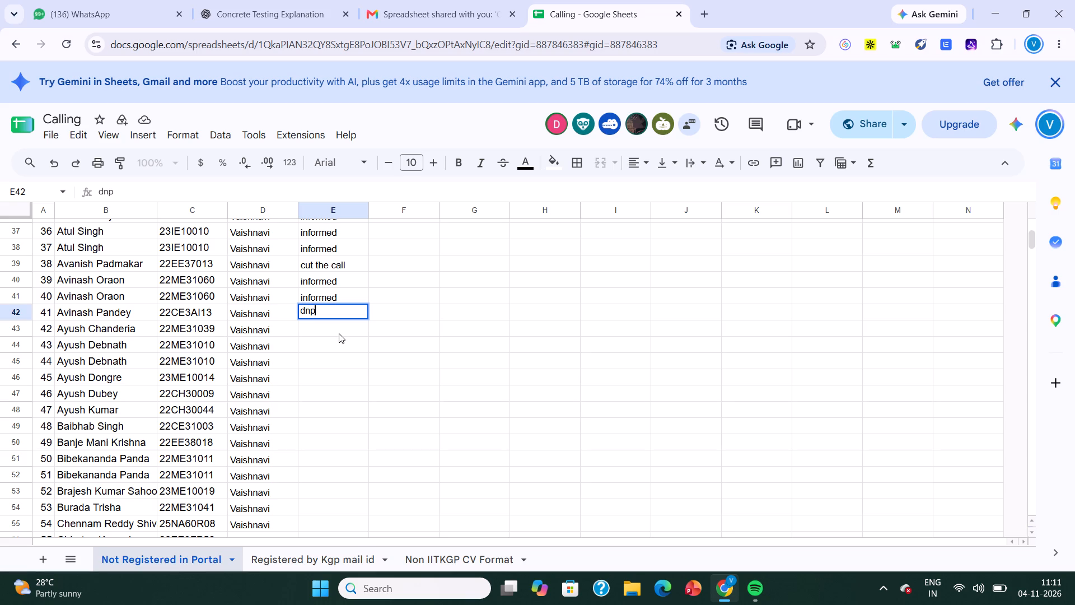
double_click(339, 333)
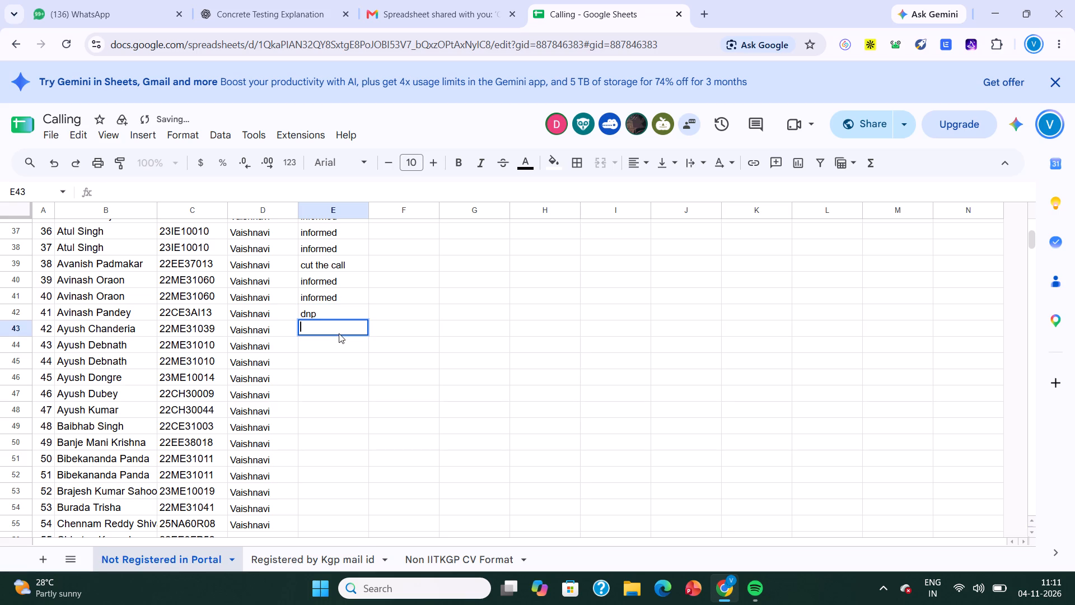
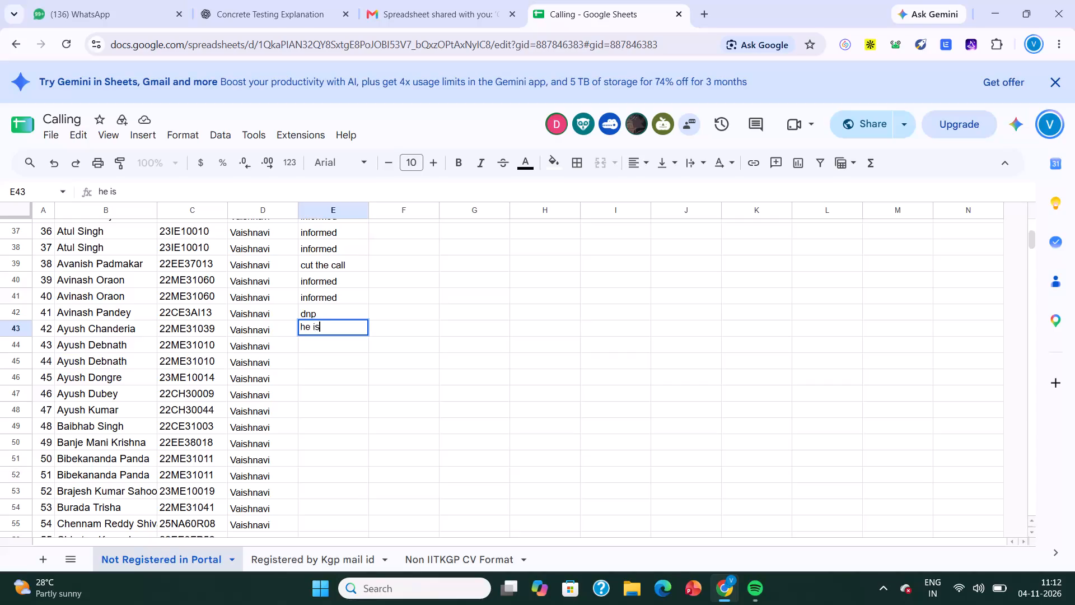
Record the call status "he is saying he has applied" in cell E43, for the student numbered 42.
key("BackSpace")
type("saying he has applied but he")
key("BackSpace")
key("BackSpace")
key("BackSpace")
key("BackSpace")
key("BackSpace")
key("BackSpace")
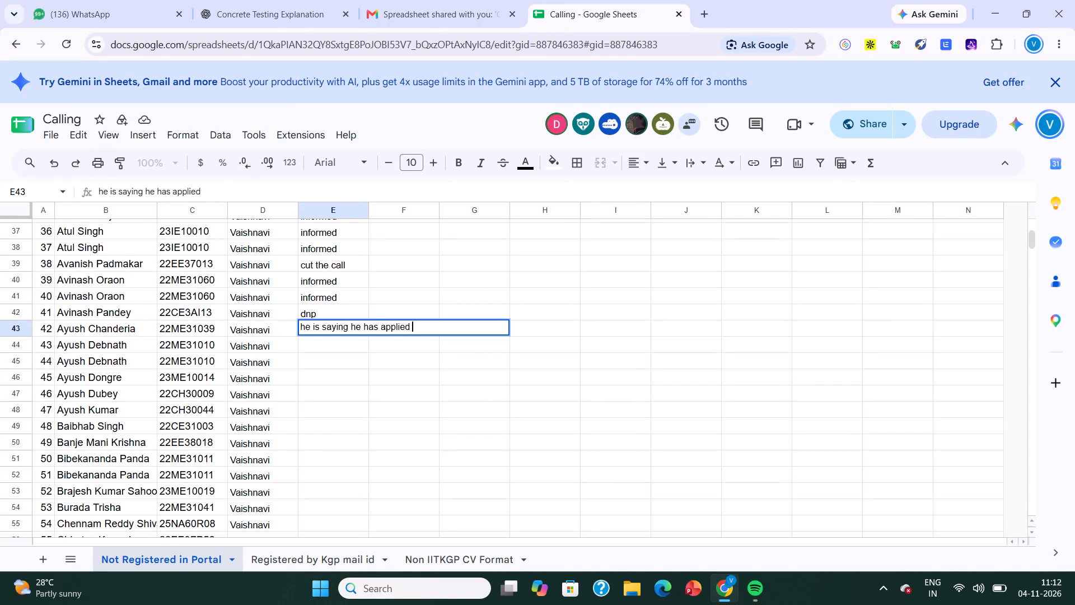
double_click(312, 348)
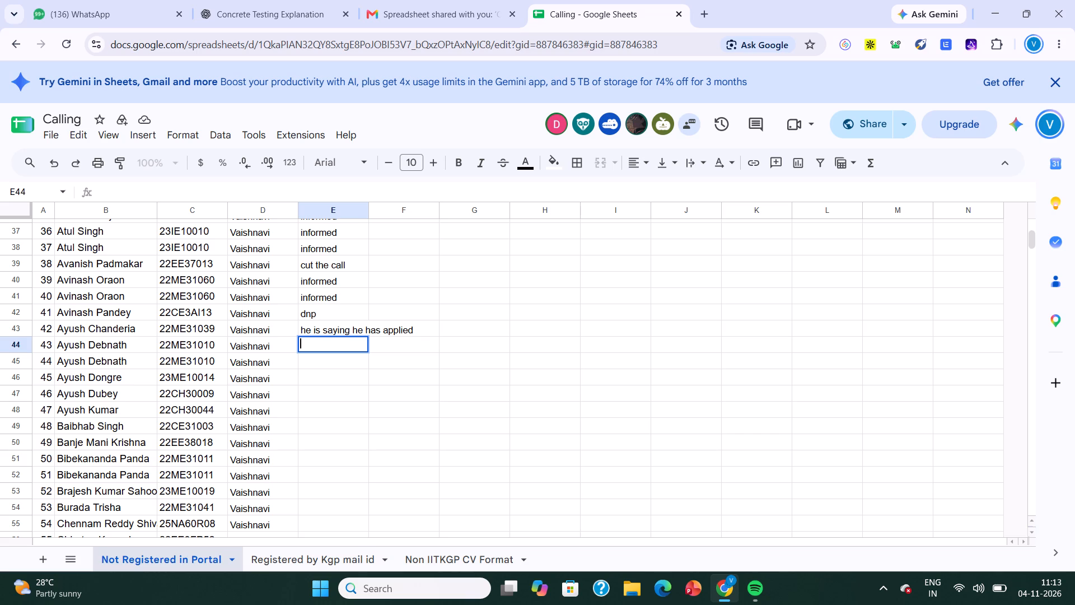
Look over the rows assigned to Vaishnavi, both the ones still without a call status and those already recorded.
scroll(312, 348, "down", 3)
left_click(314, 414)
scroll(314, 414, "down", 5)
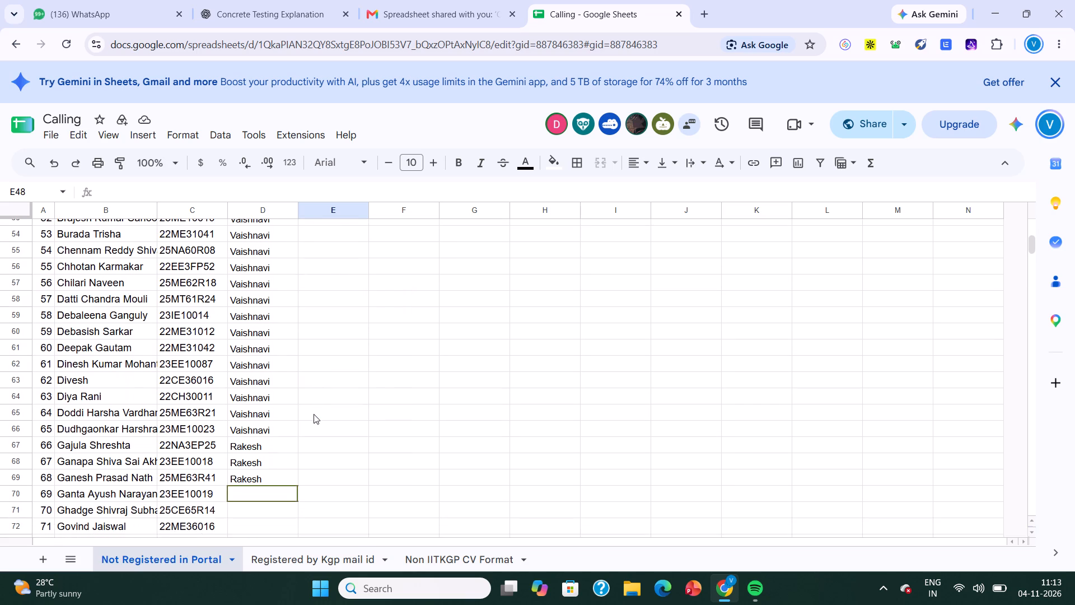
scroll(314, 414, "up", 4)
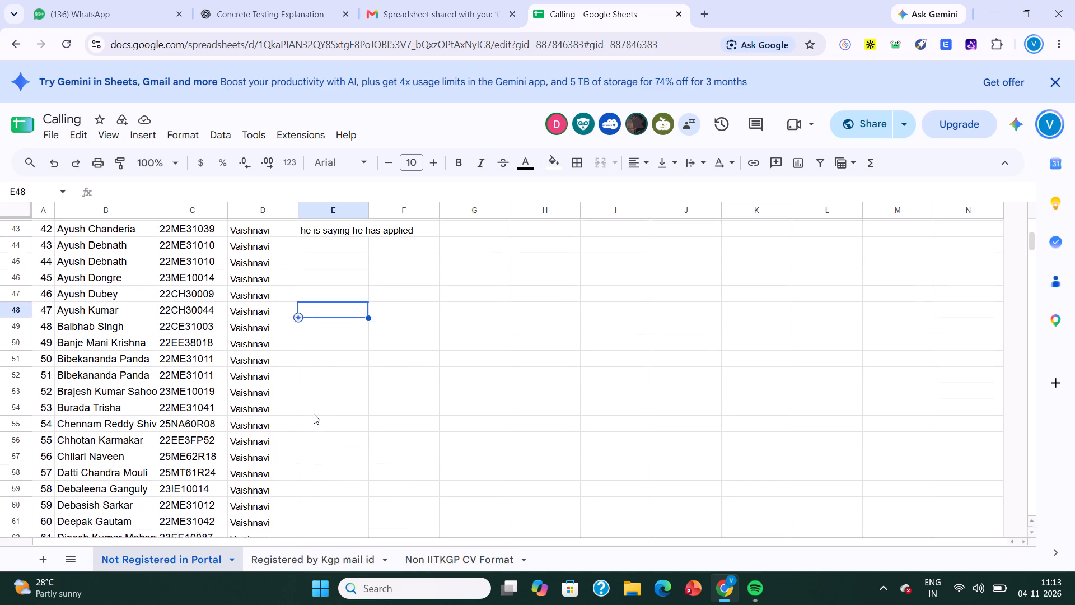
scroll(314, 414, "up", 5)
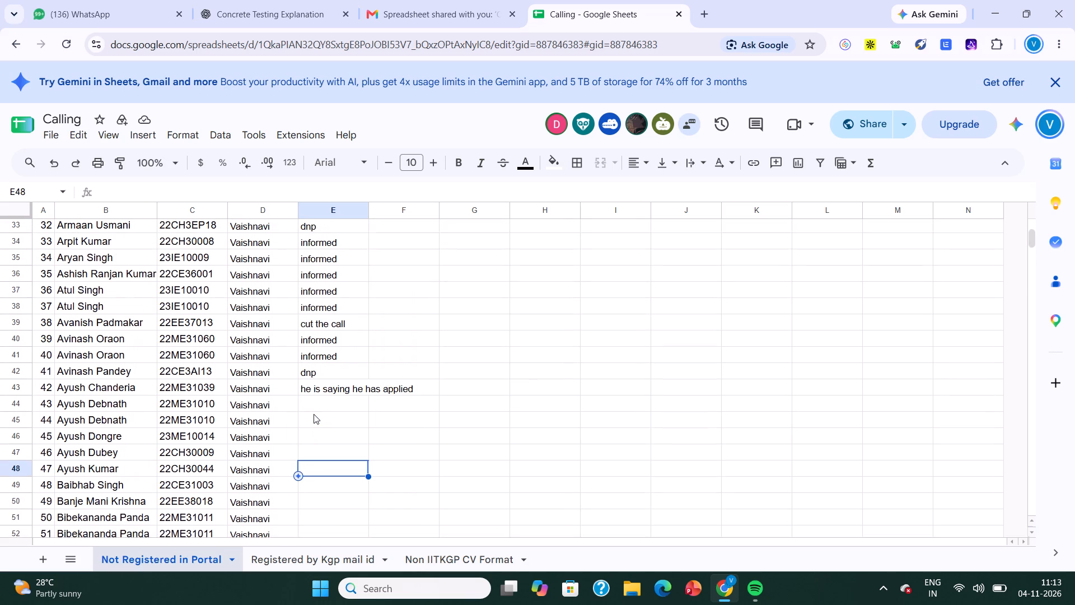
scroll(314, 414, "up", 1)
scroll(314, 414, "down", 1)
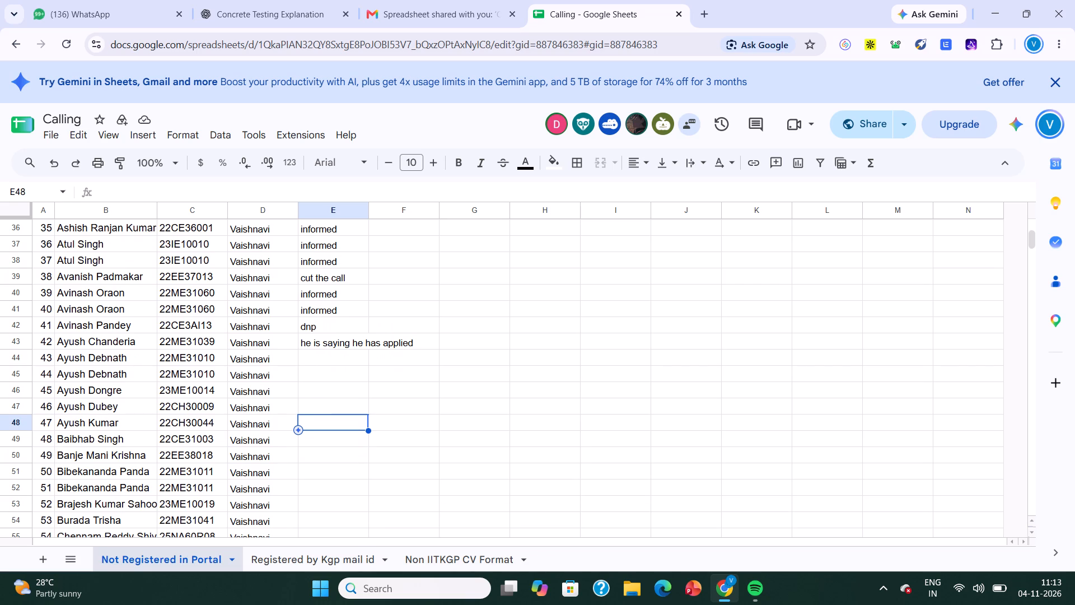
Record the call status "dnp" in cell E44, for the student numbered 43.
double_click(322, 354)
type("dnp")
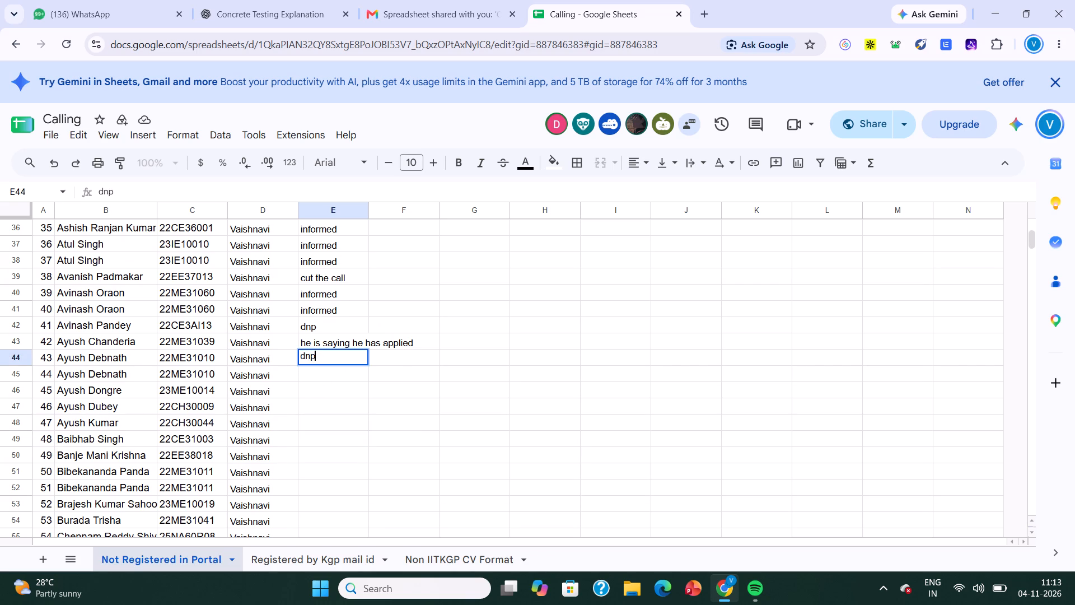
left_click(322, 373)
Fill the call status "dnp" from cell E44 down into E45, for the repeated entry numbered 44.
left_click_drag(342, 362, 330, 373)
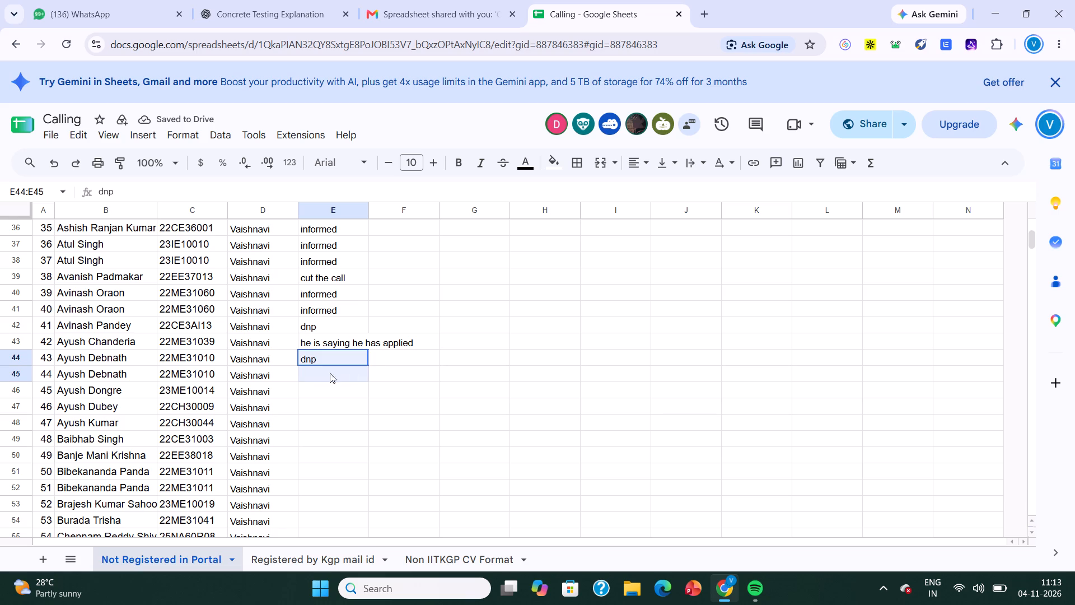
left_click_drag(330, 373, 310, 369)
left_click(310, 369)
left_click(330, 360)
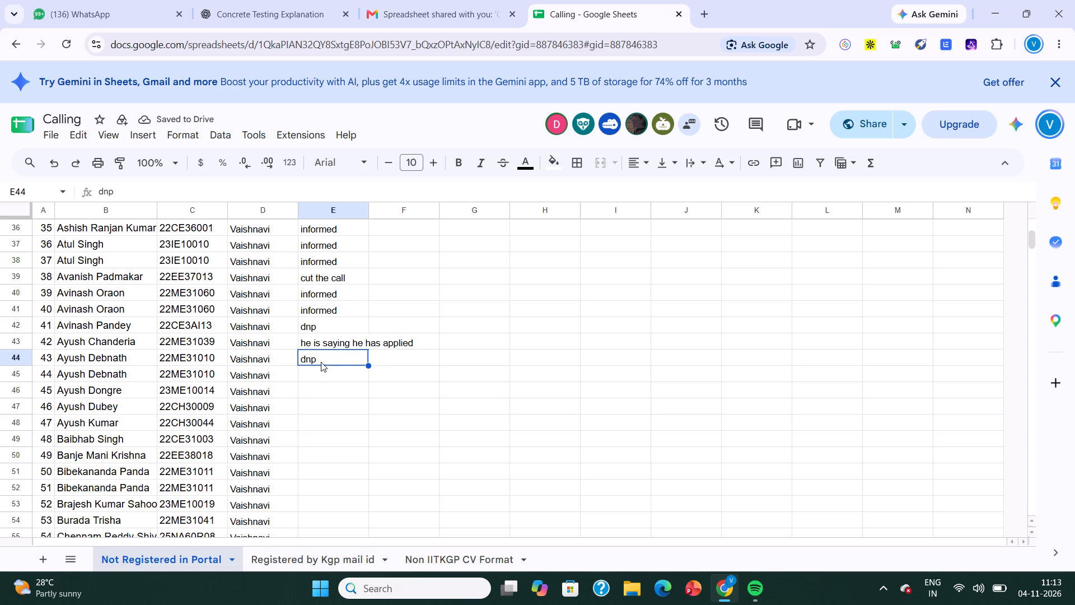
left_click_drag(367, 365, 366, 372)
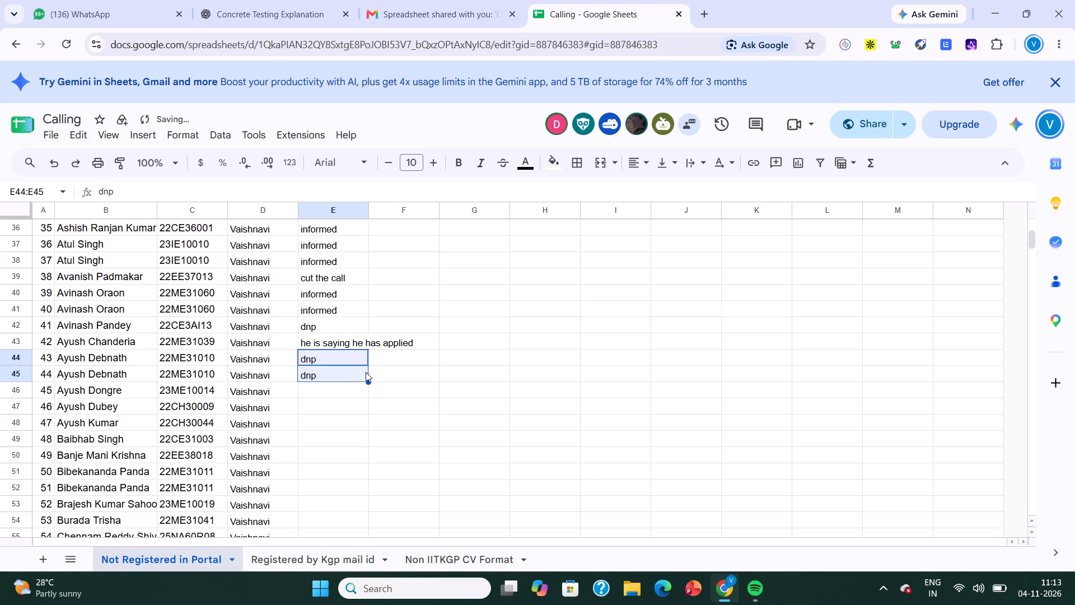
Open cell E46 for entering the call status of the student numbered 45.
double_click(341, 393)
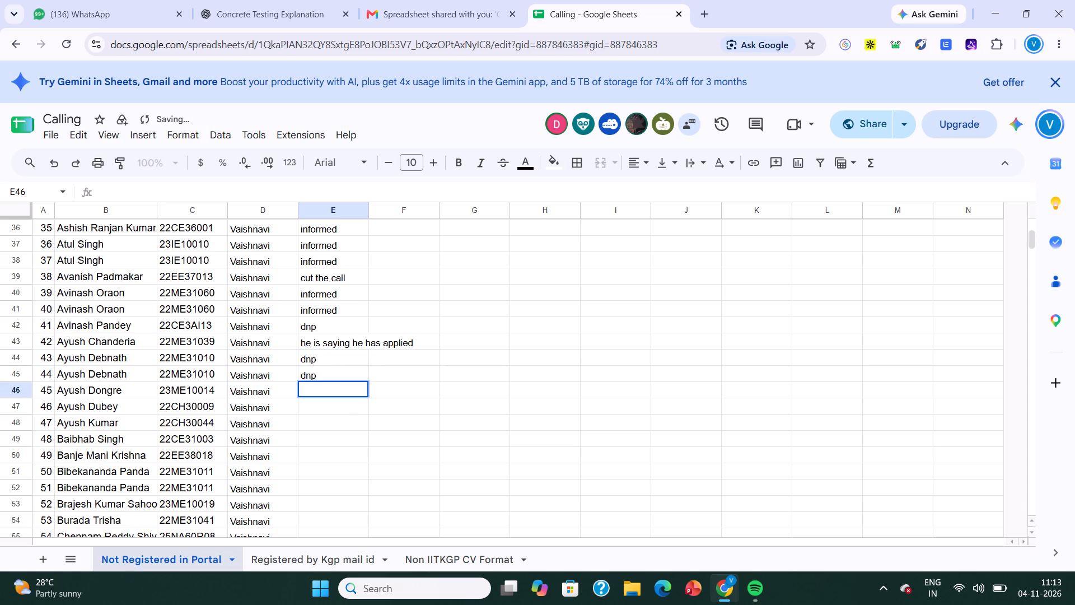
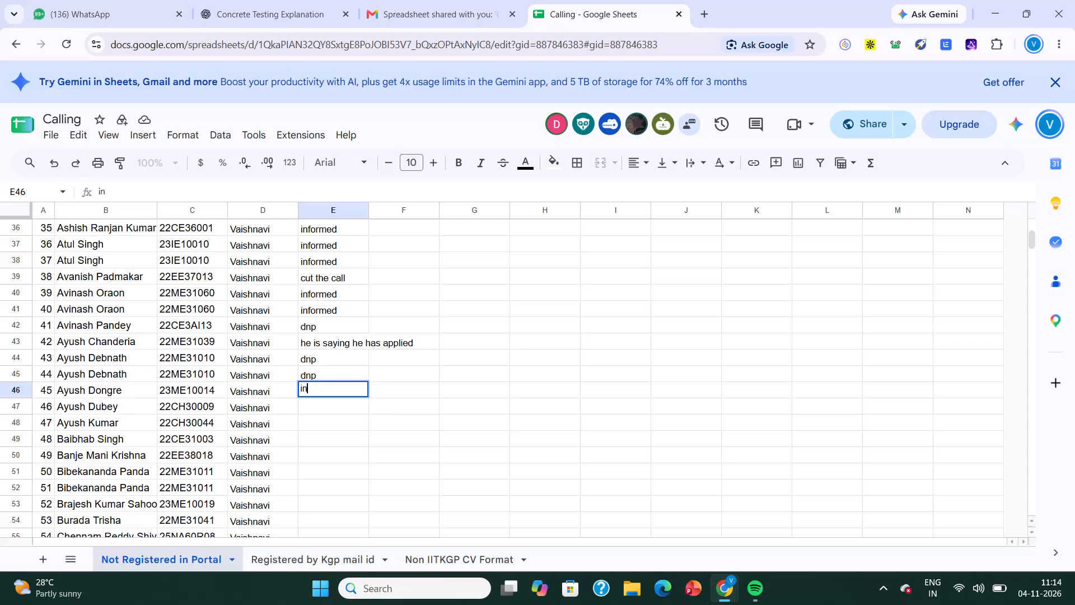
Complete the call status "informed" in cell E46, for the student numbered 45.
type("formed")
Open cell E47 for entering the call status of the student numbered 46.
double_click(341, 412)
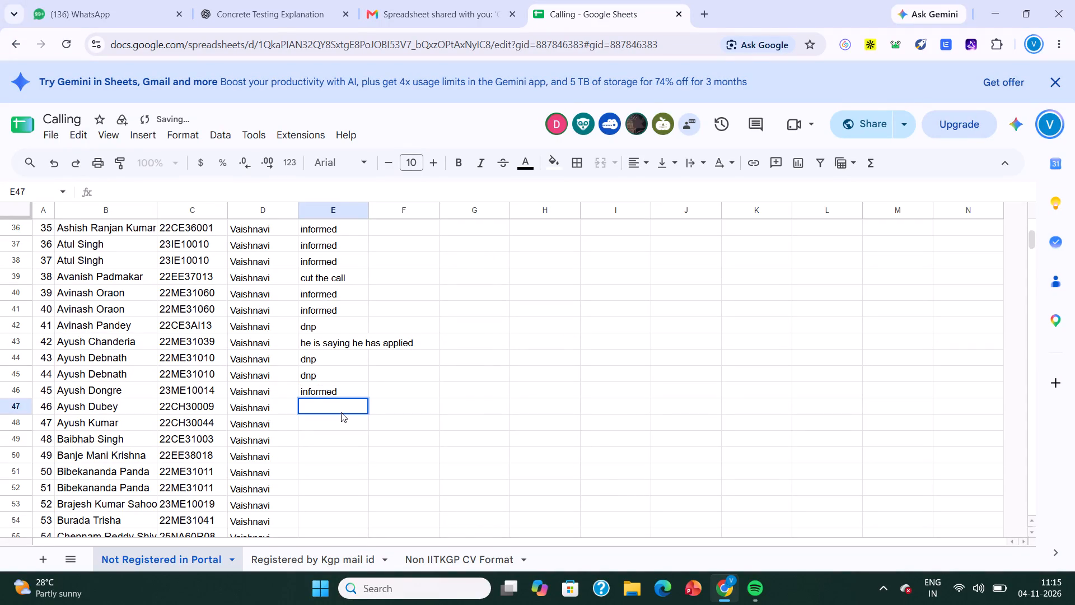
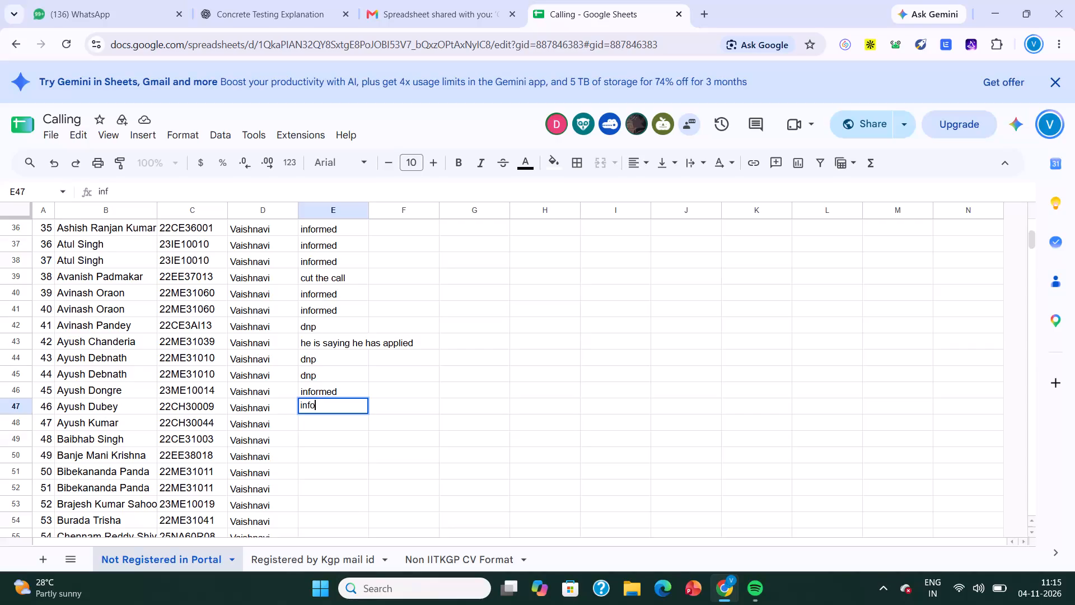
Complete the call status "informed" in cell E47, for the student numbered 46.
key("BackSpace")
key("BackSpace")
key("BackSpace")
type("md")
key("BackSpace")
type("ed")
Open cell E48 for entering the call status of the student numbered 47.
double_click(329, 427)
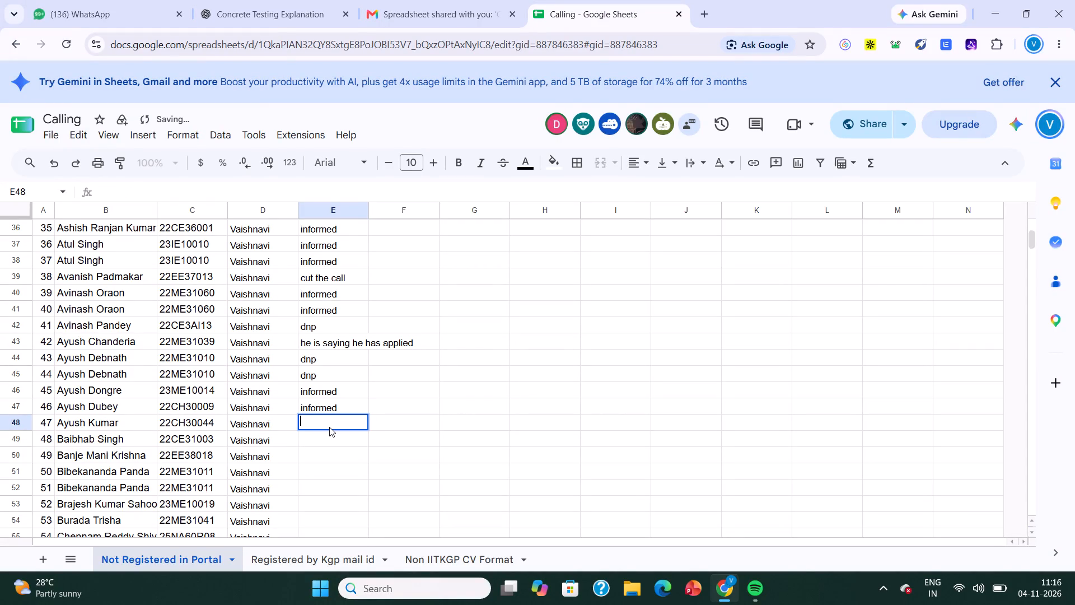
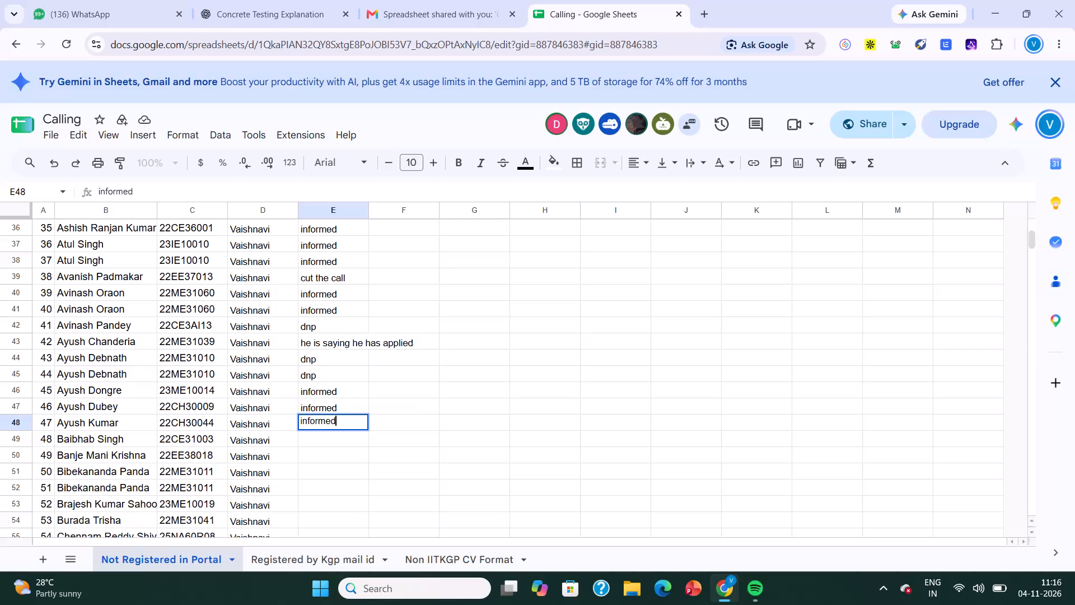
Complete the call status "informed" in cell E48, for the student numbered 47.
double_click(330, 446)
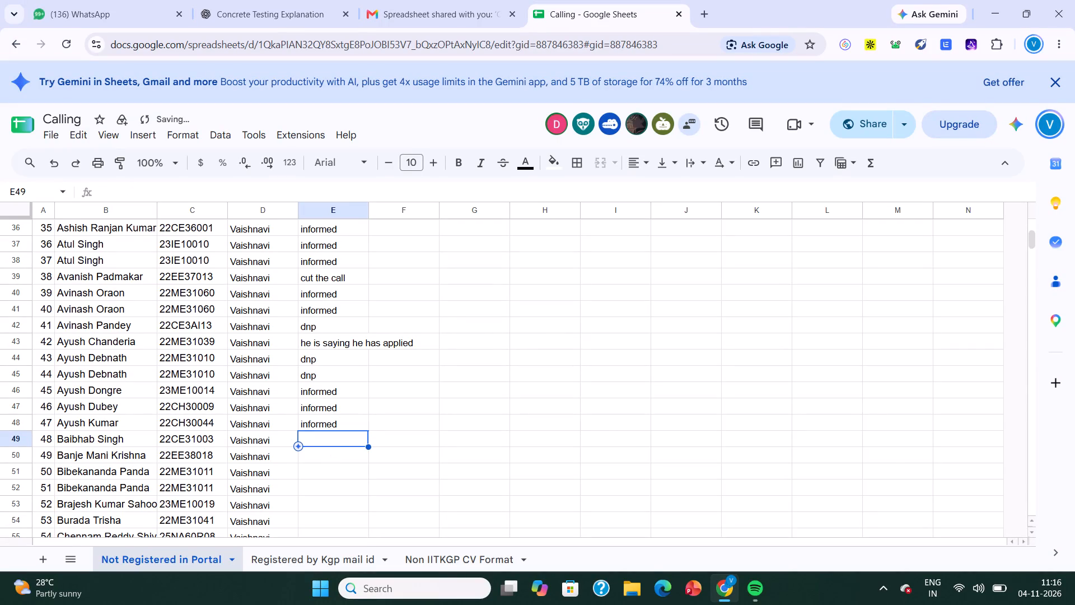
Open cell E49 for entering the call status of the student numbered 48.
double_click(338, 440)
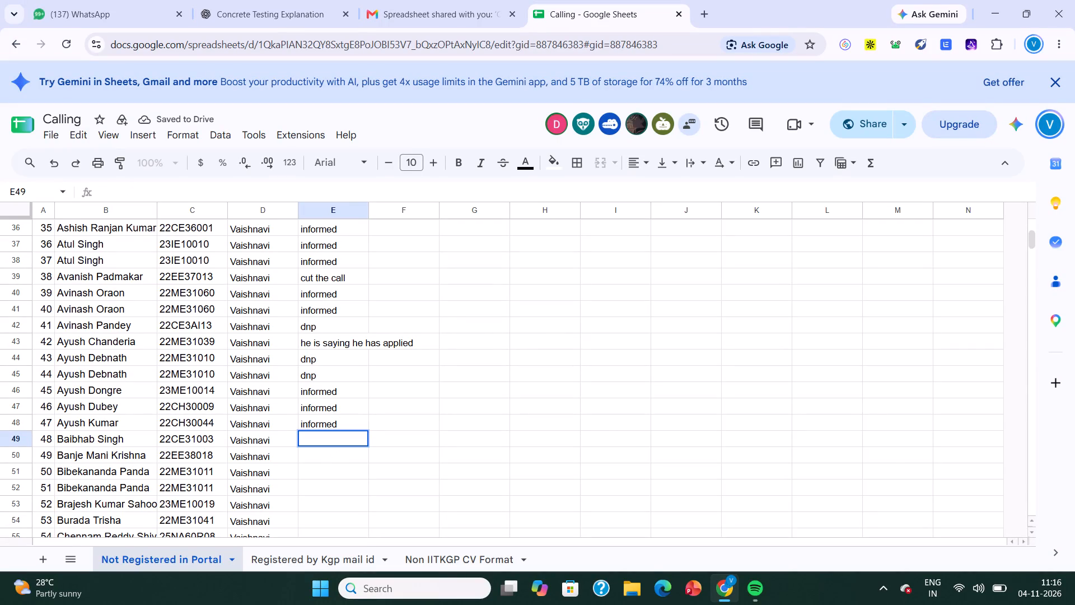
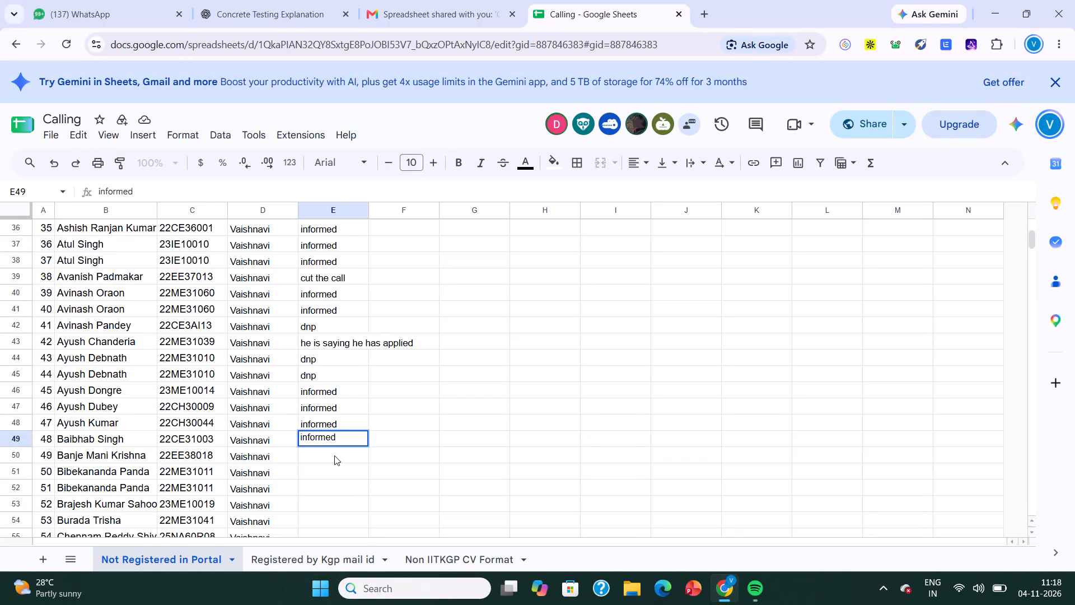
Open cell E50 for entering the call status of the student numbered 49.
double_click(334, 455)
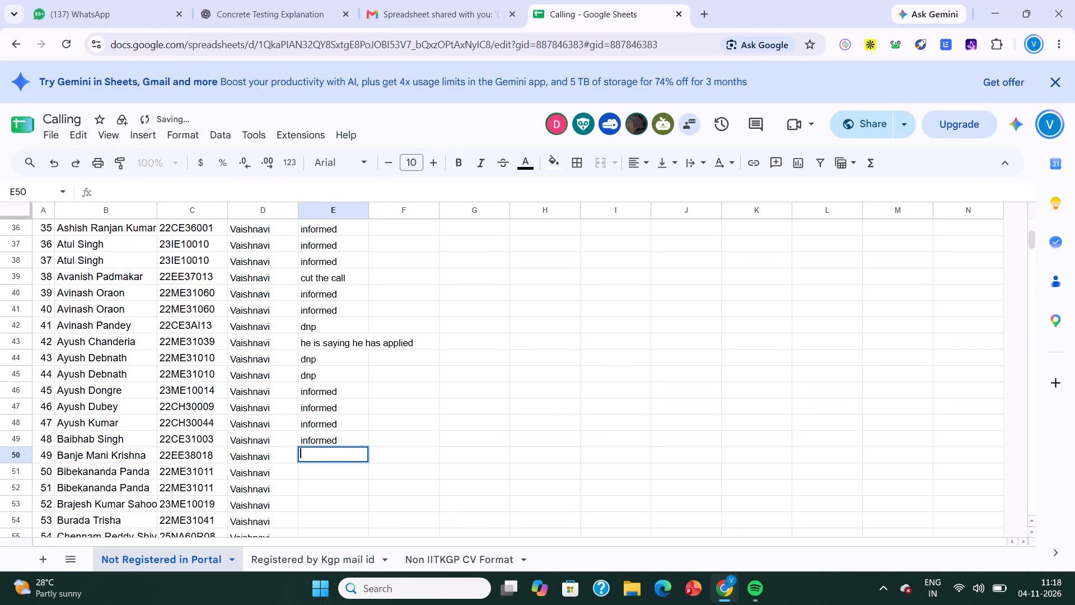
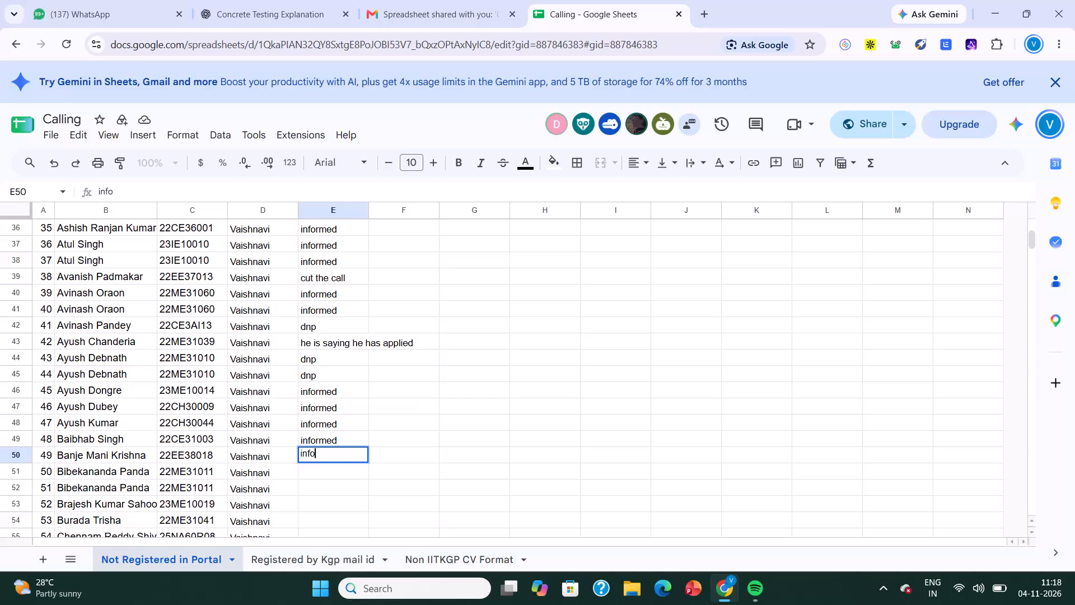
Enter "informed" as the call status in cell E51 for the student numbered 50.
double_click(333, 468)
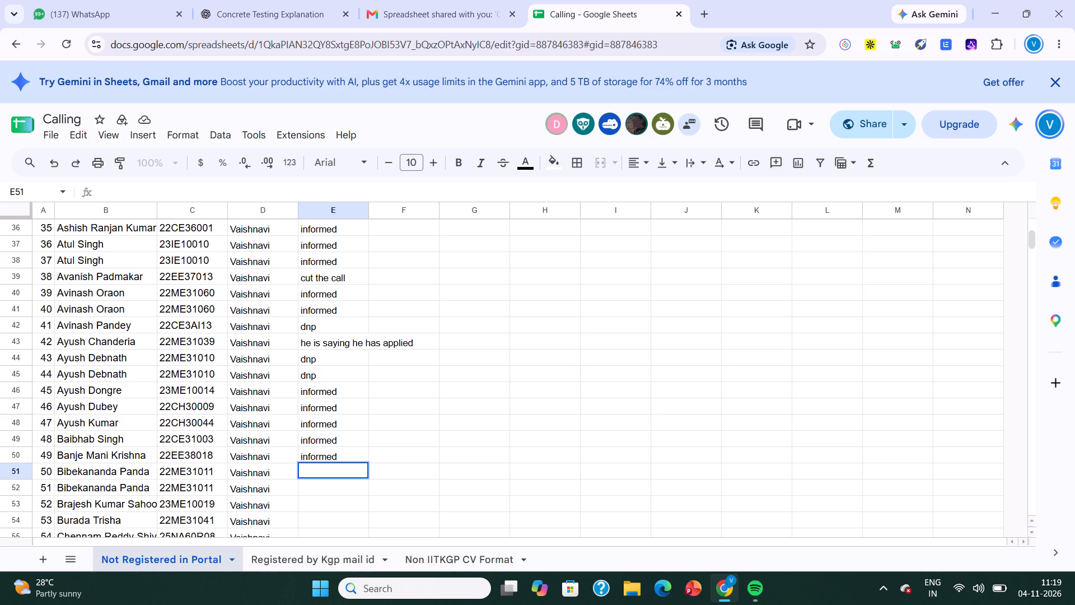
scroll(333, 468, "up", 1)
left_click(333, 491)
scroll(328, 443, "up", 1)
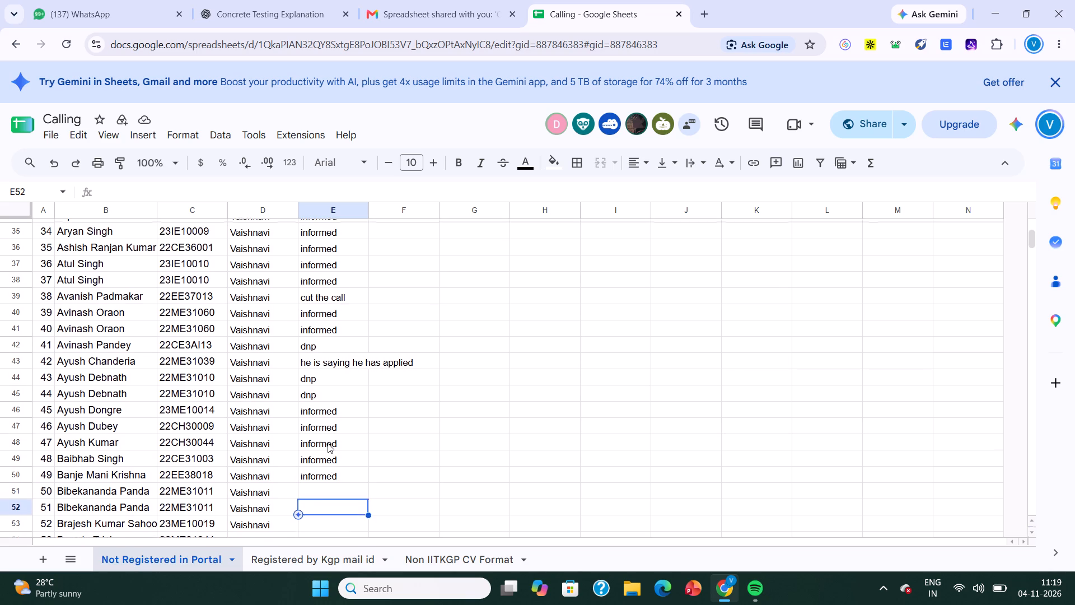
scroll(328, 443, "up", 1)
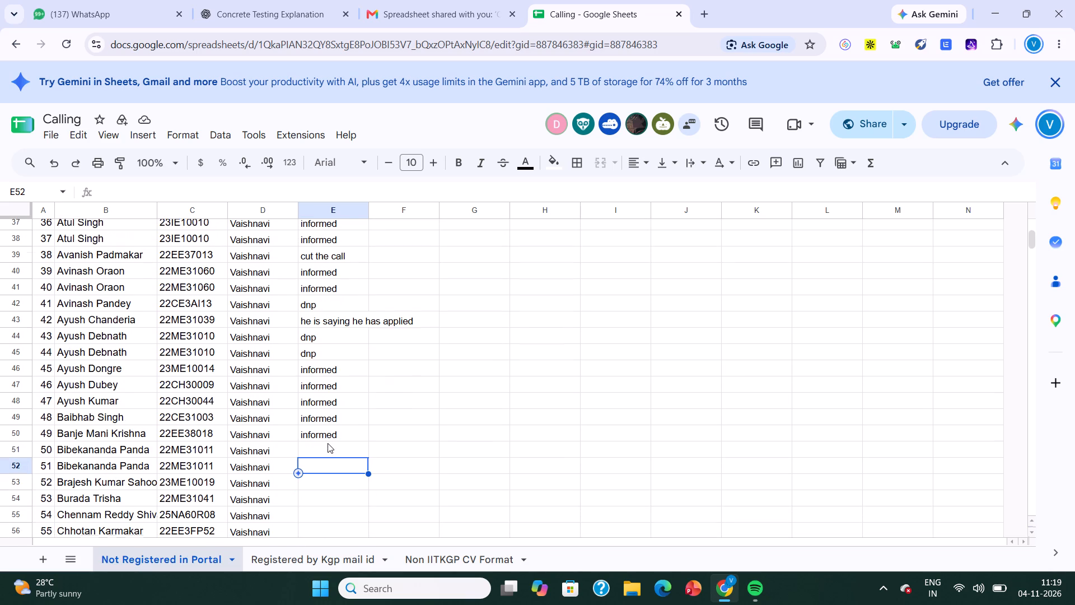
scroll(328, 443, "up", 1)
double_click(315, 445)
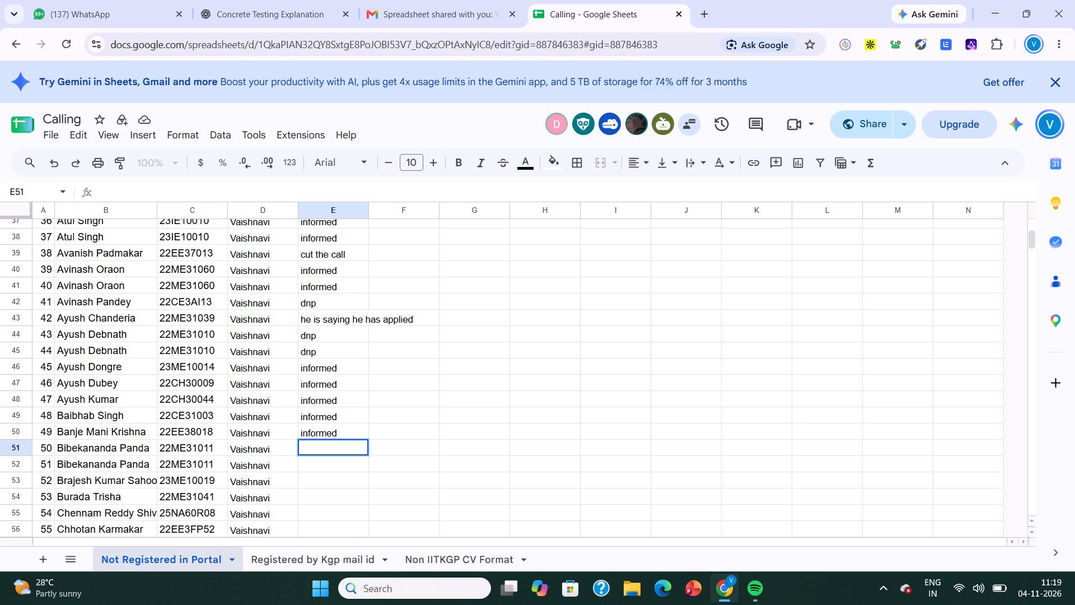
type("informed")
left_click(362, 458)
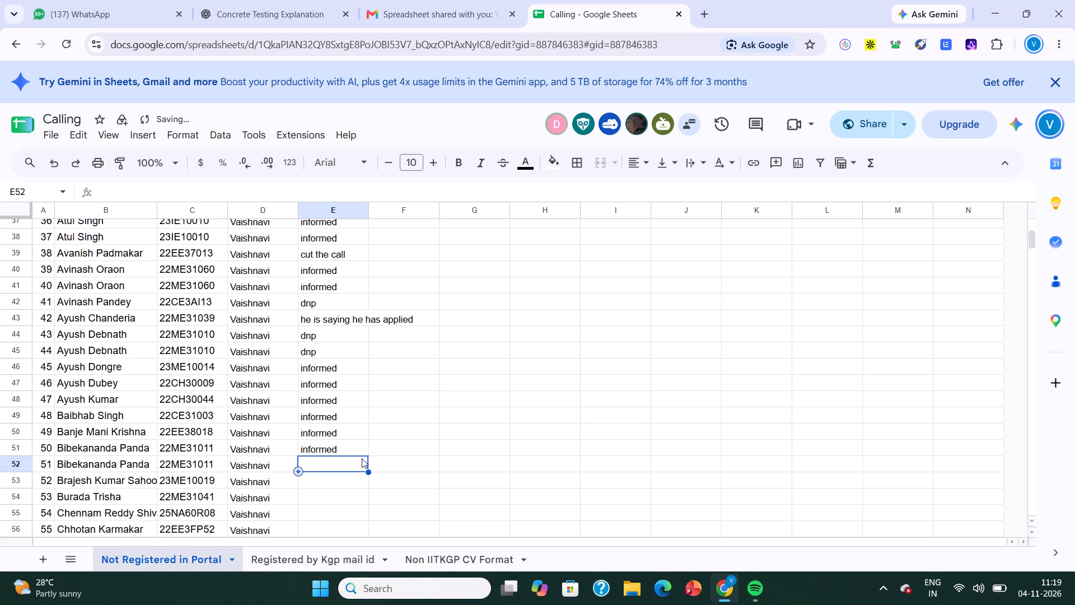
left_click(367, 452)
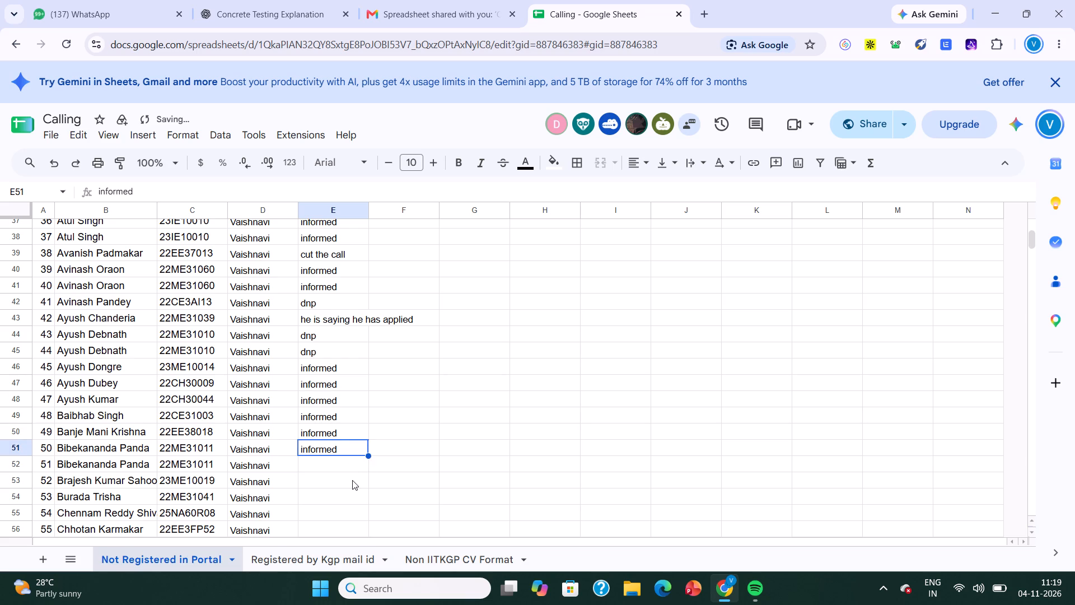
Open cell E53 for entering the call status of the student numbered 52.
double_click(351, 481)
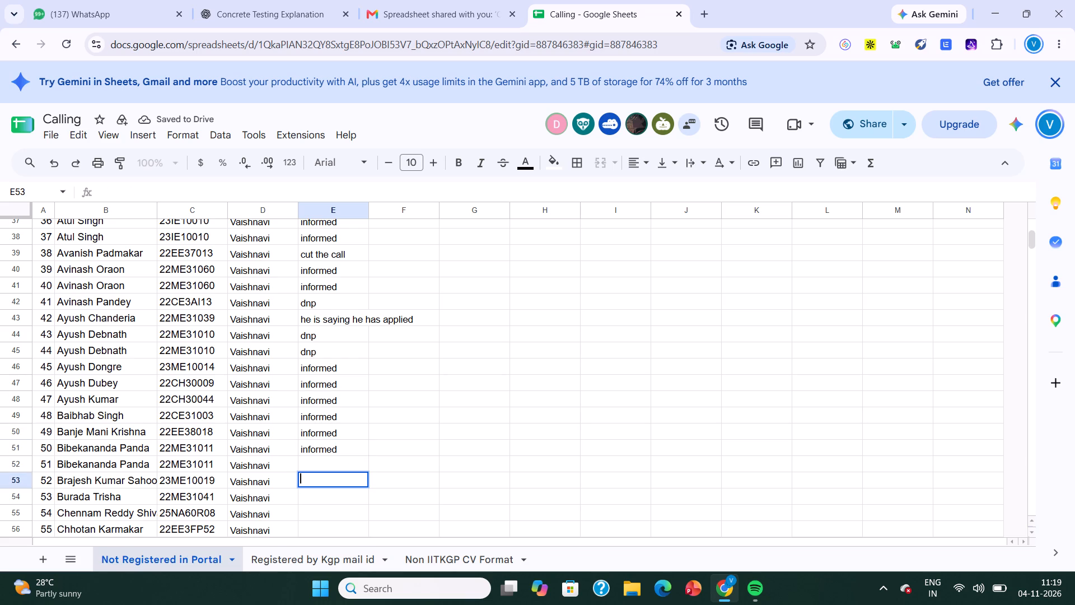
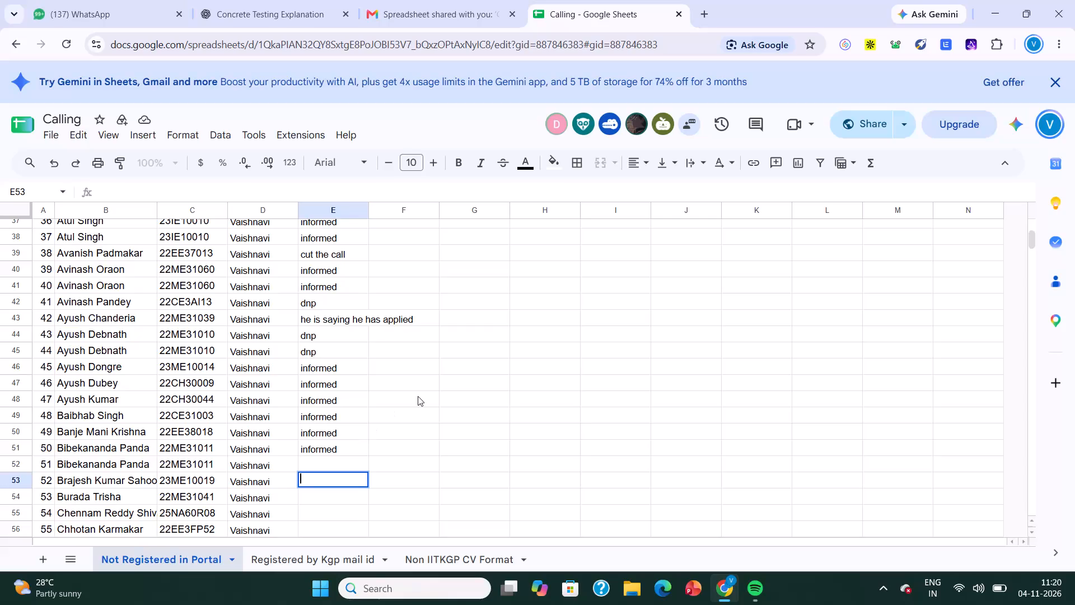
Look through the student rows assigned to Vaishnavi and the call statuses recorded in column E.
scroll(422, 399, "down", 1)
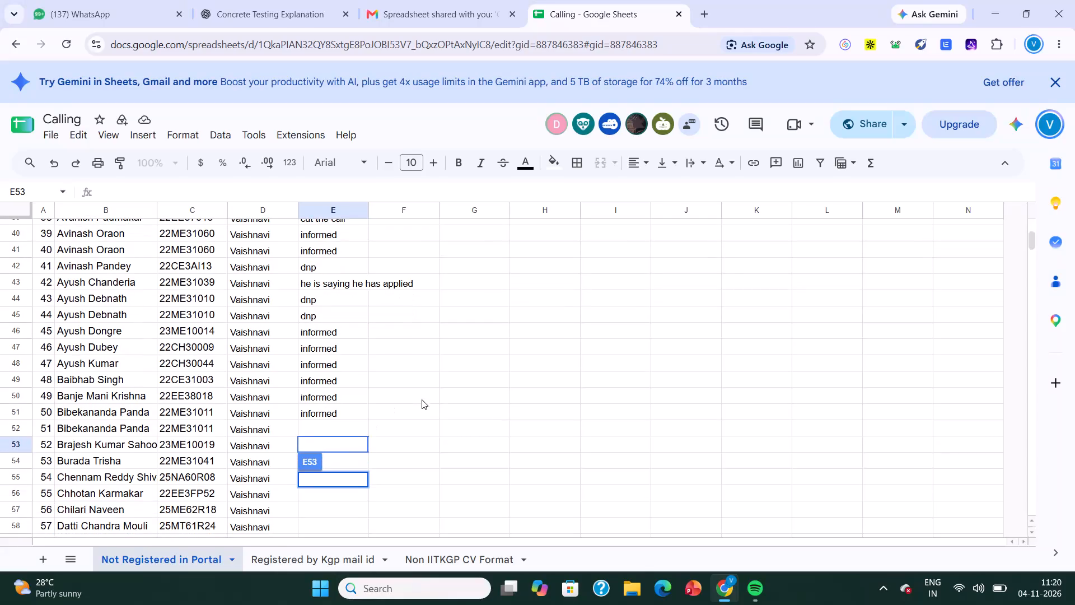
scroll(422, 399, "down", 5)
scroll(422, 399, "up", 1)
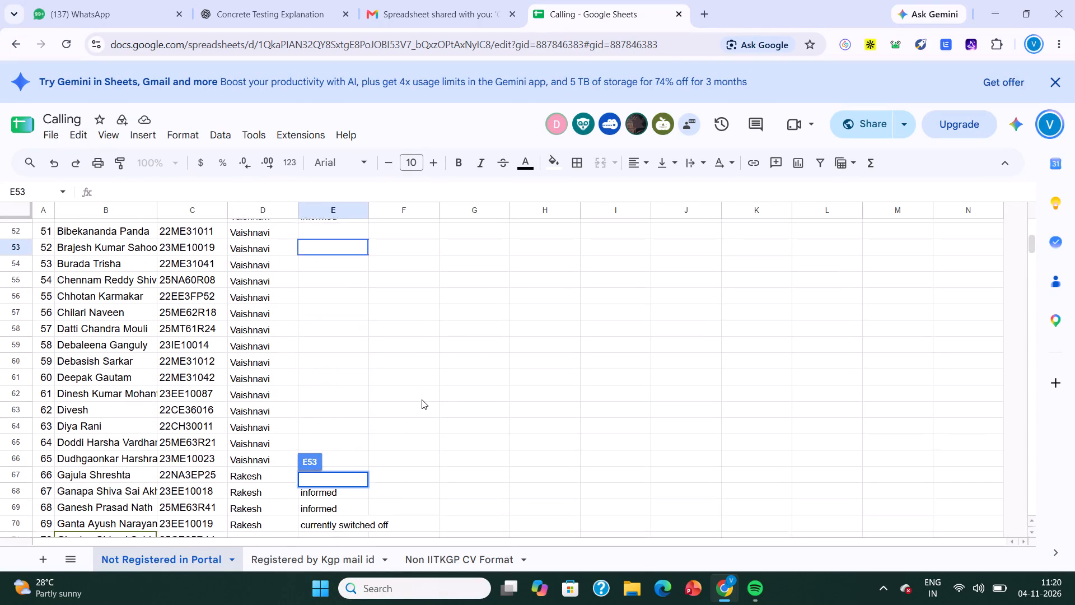
scroll(422, 399, "up", 1)
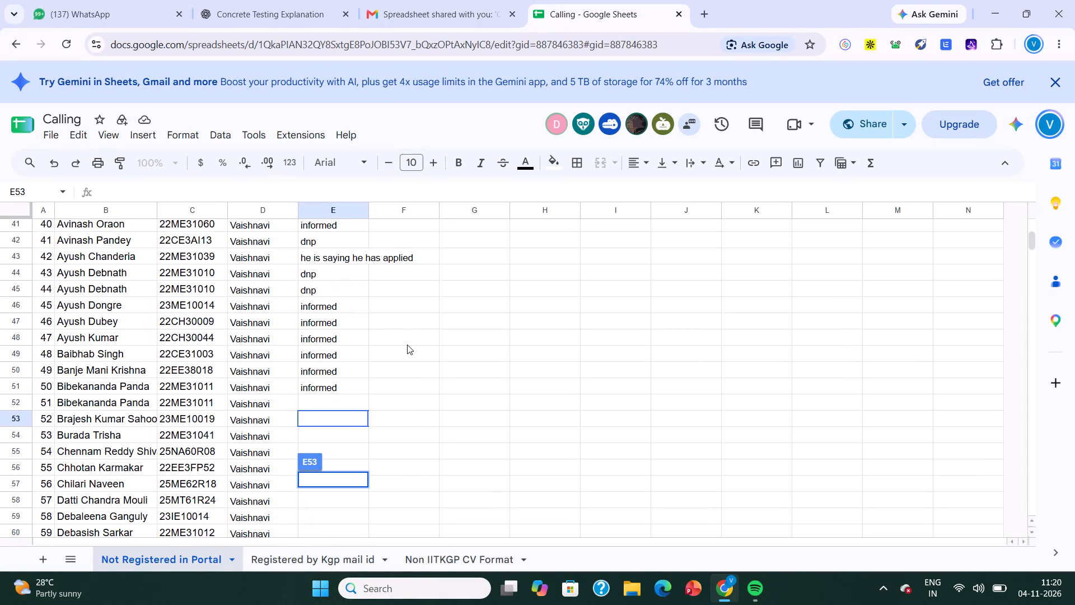
left_click(348, 416)
scroll(373, 402, "up", 1)
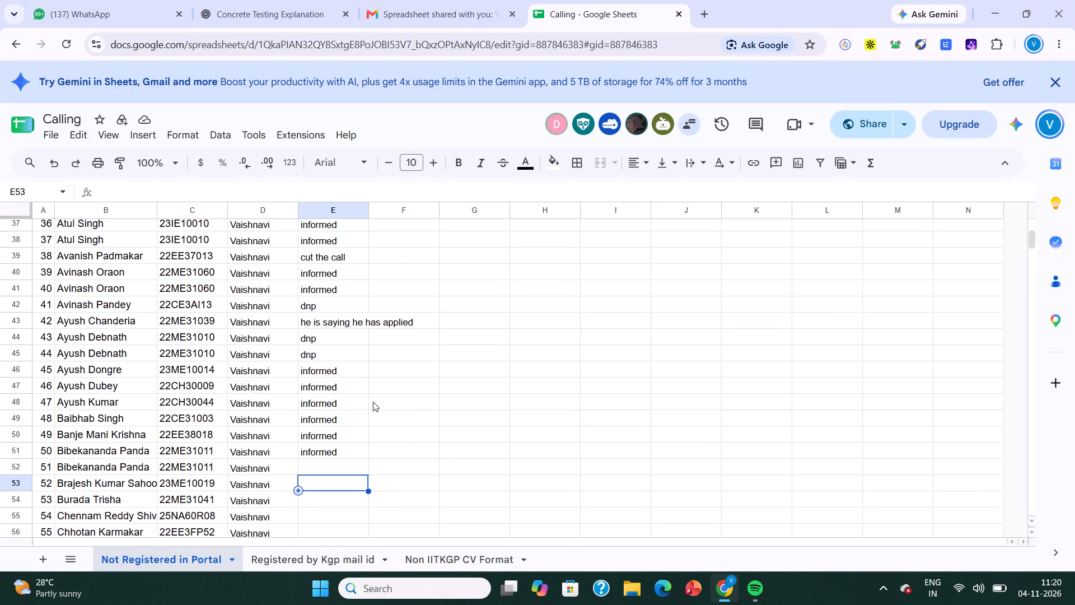
scroll(408, 402, "up", 3)
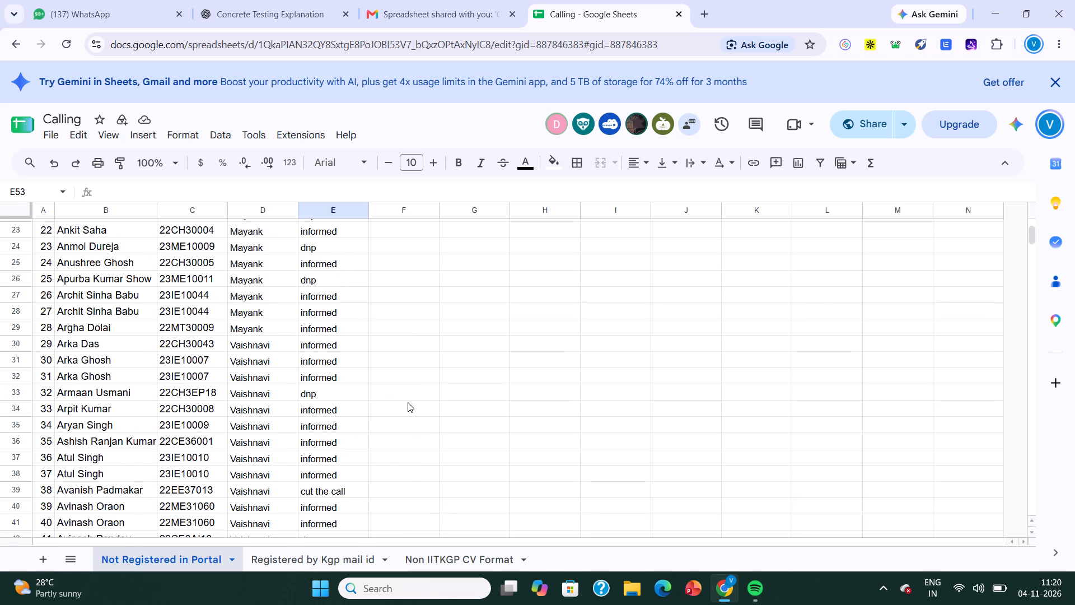
scroll(211, 348, "down", 1)
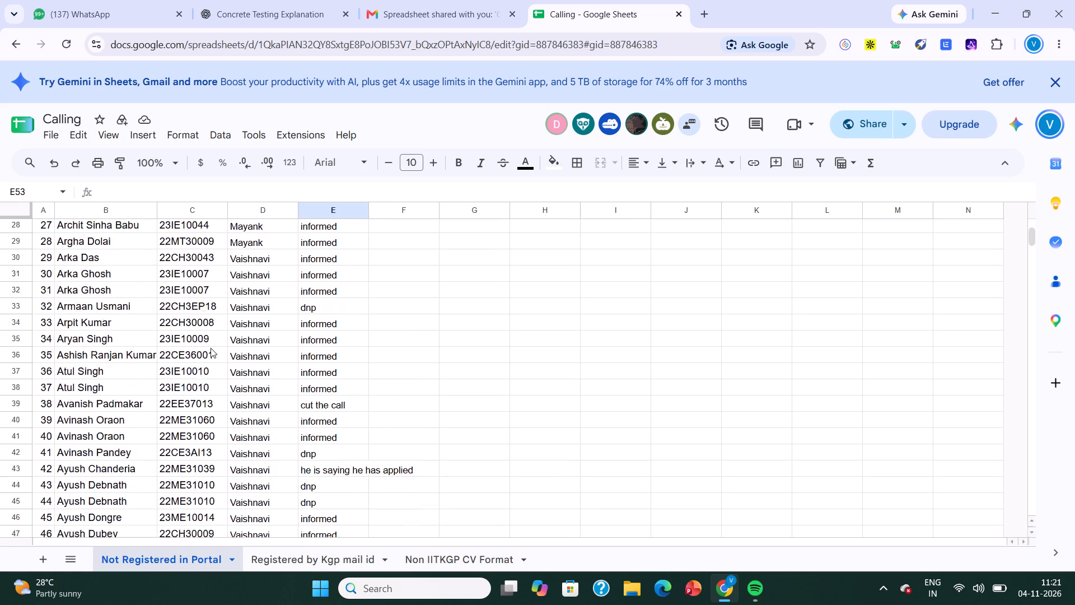
scroll(211, 348, "down", 5)
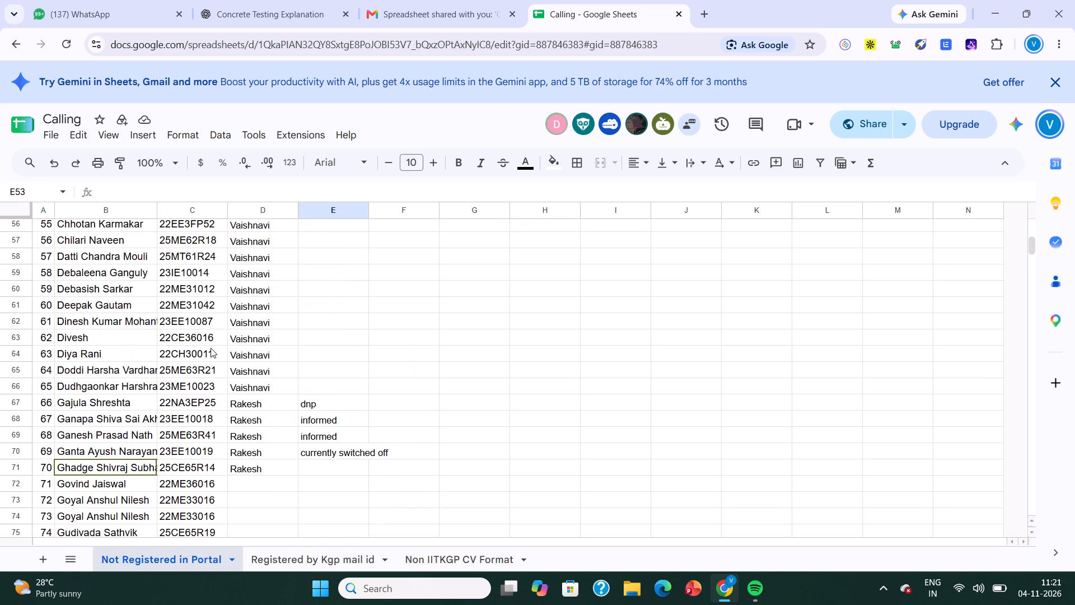
scroll(211, 348, "down", 1)
scroll(211, 348, "up", 3)
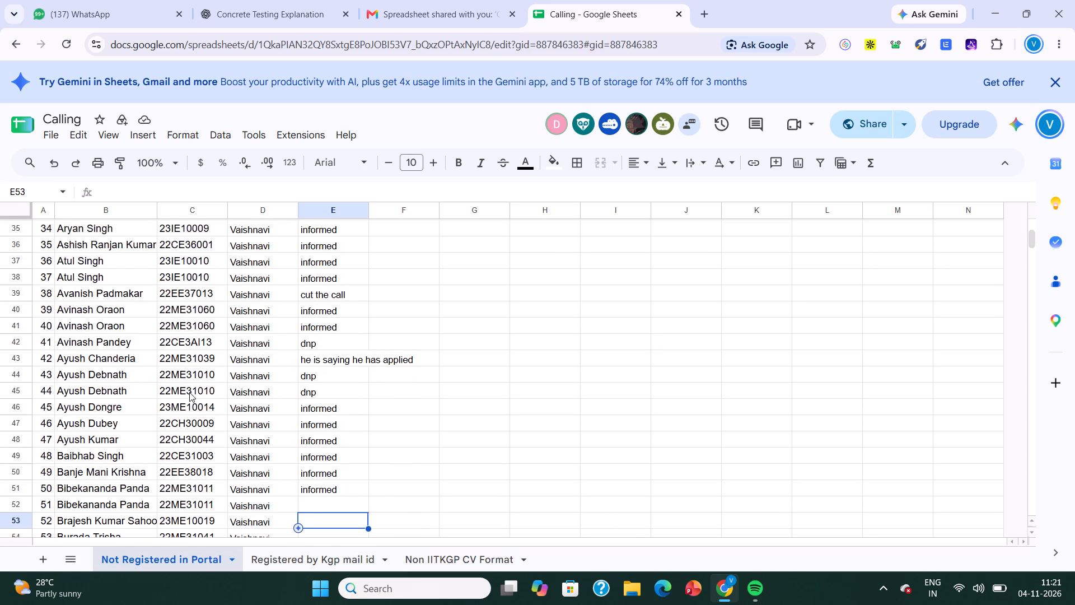
scroll(189, 392, "down", 3)
Enter "informed" as the call status in cell E53 for the student numbered 52.
double_click(329, 347)
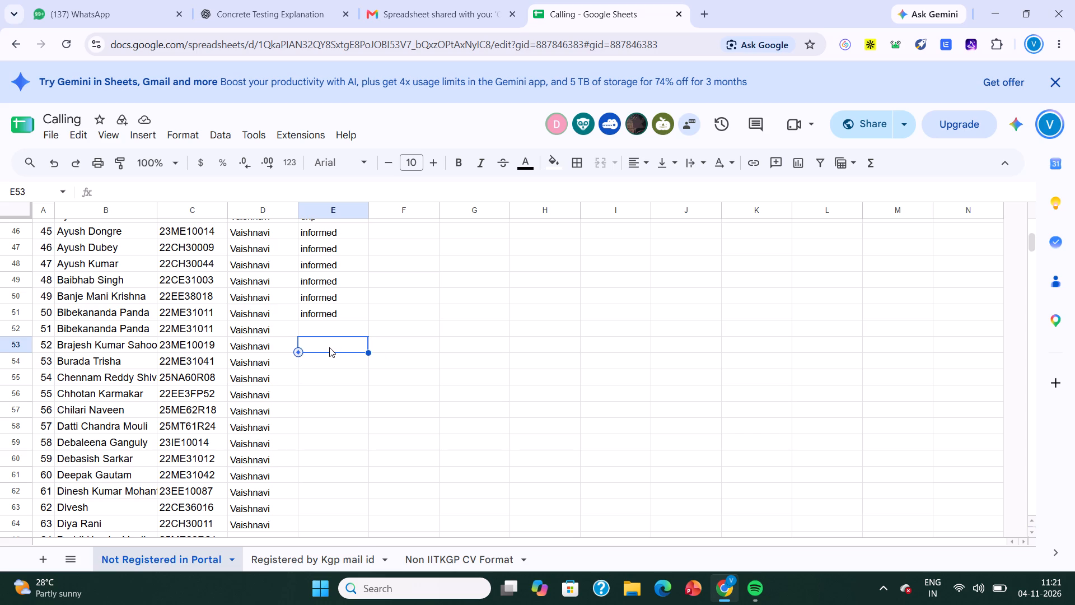
type("informed")
Enter "switched off" as the call status in cell E54 for the student numbered 53.
double_click(325, 363)
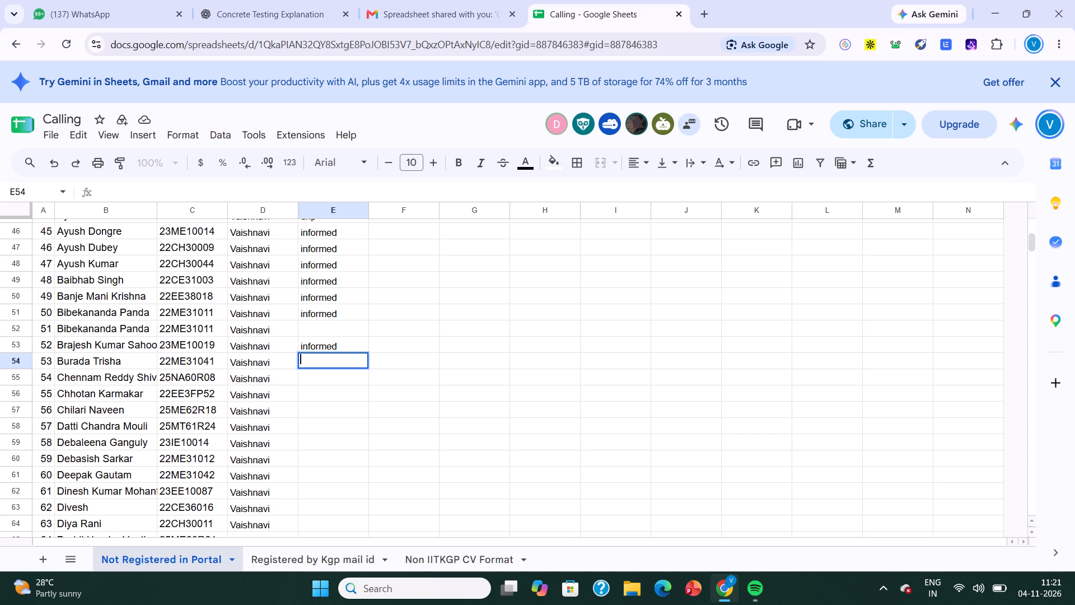
type("switched off")
Open name cell B55 to read the full name of the student numbered 54.
double_click(328, 381)
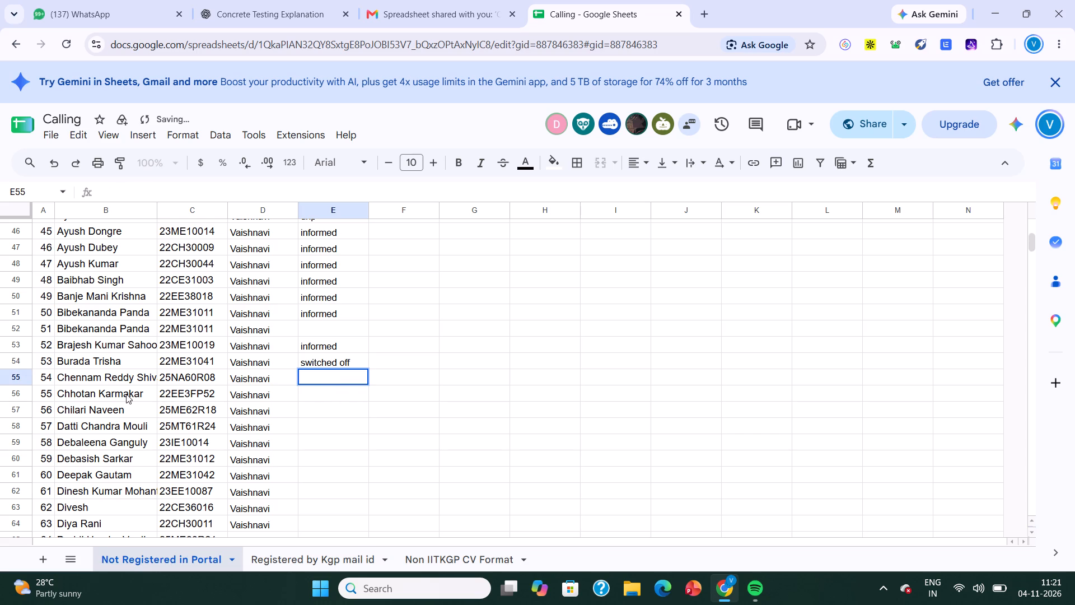
left_click(121, 374)
double_click(121, 374)
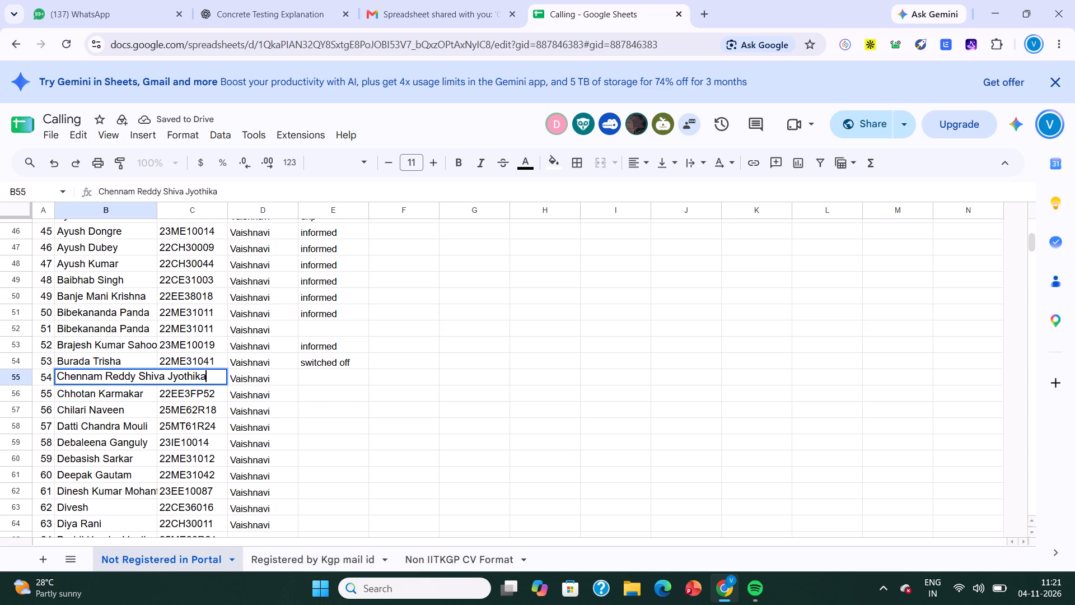
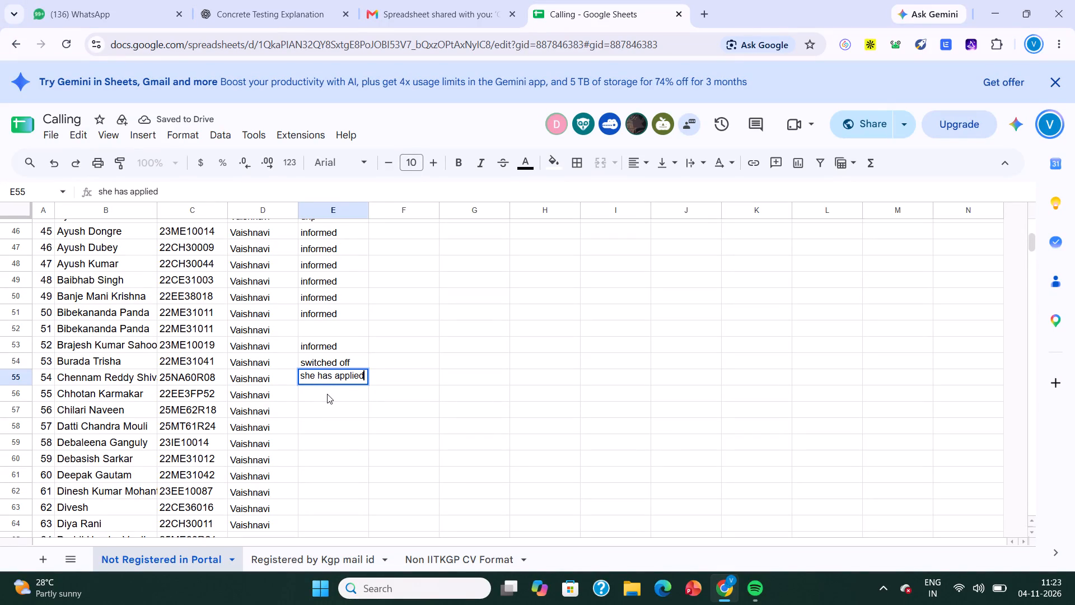
Enter "she has applied" as the call status in cell E55 for the student numbered 54.
double_click(327, 394)
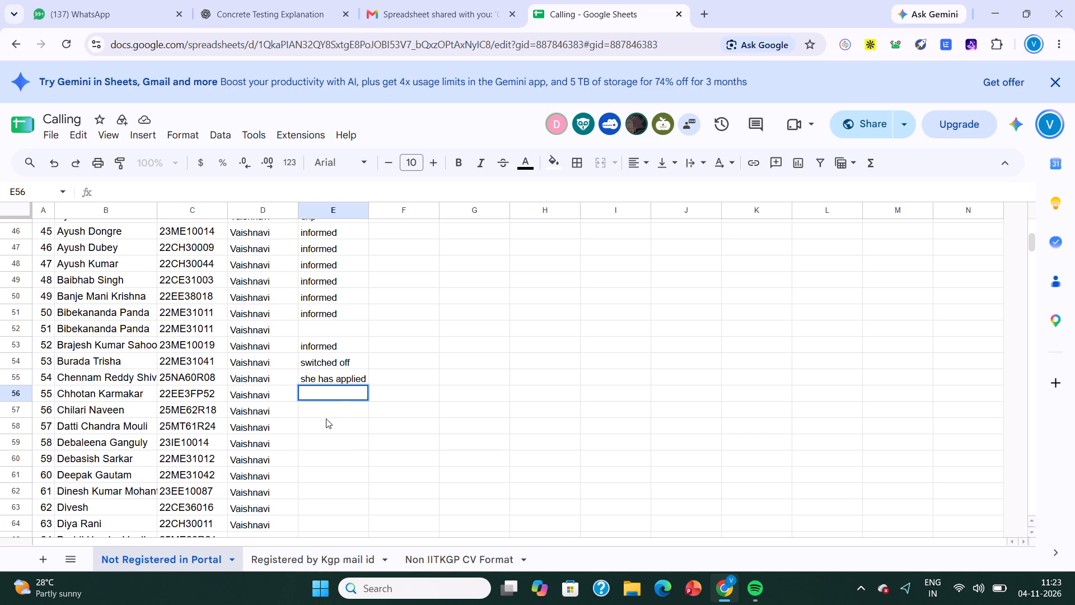
Look through the remaining rows of the Not Registered in Portal sheet for the assigned callers and their recorded call statuses.
left_click(326, 418)
scroll(326, 418, "down", 7)
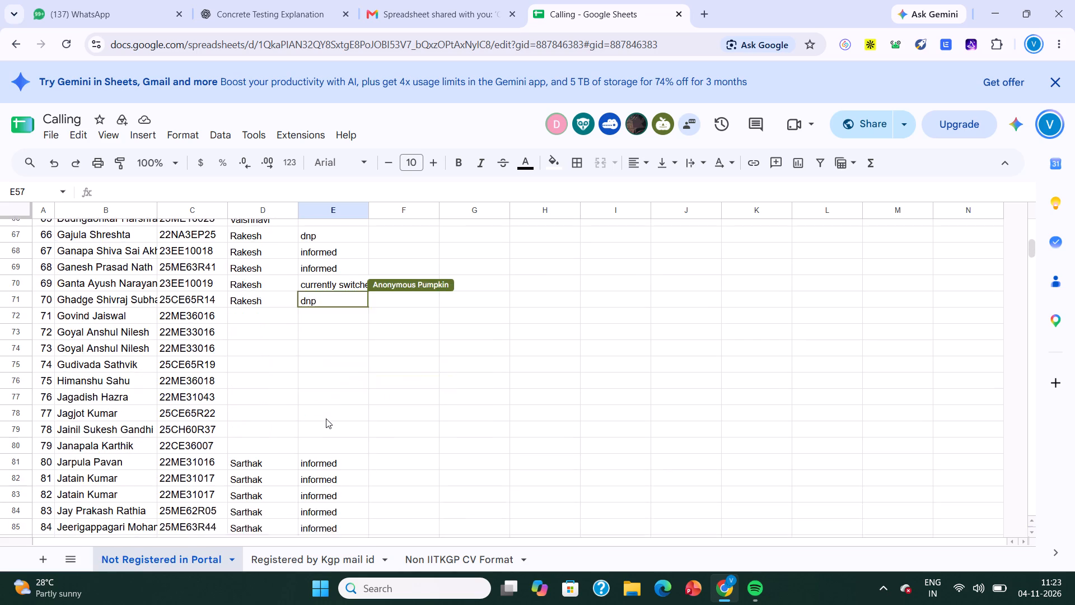
scroll(326, 418, "down", 9)
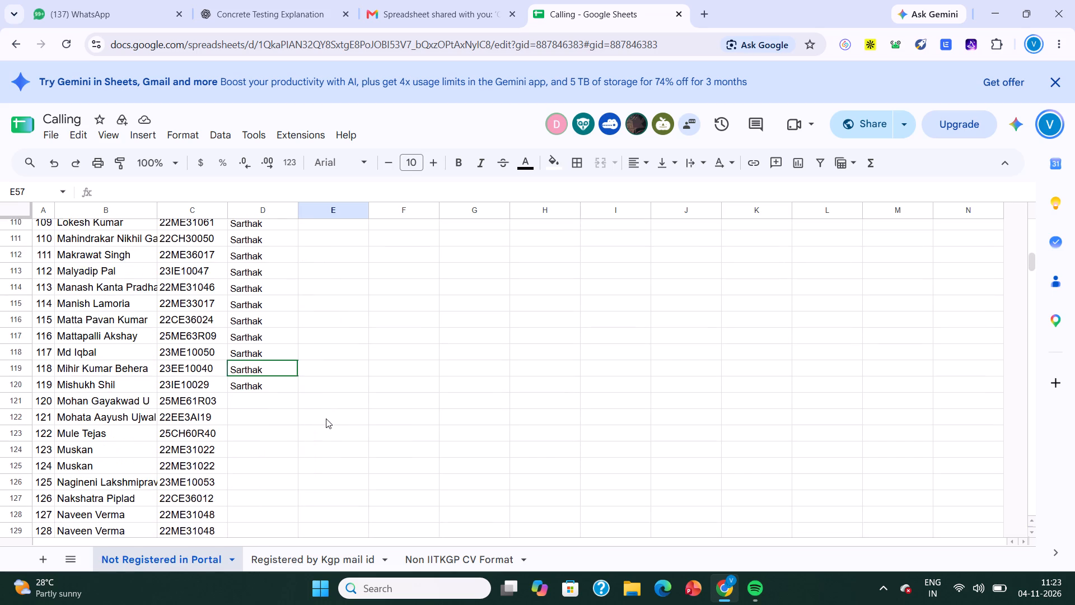
scroll(326, 418, "down", 8)
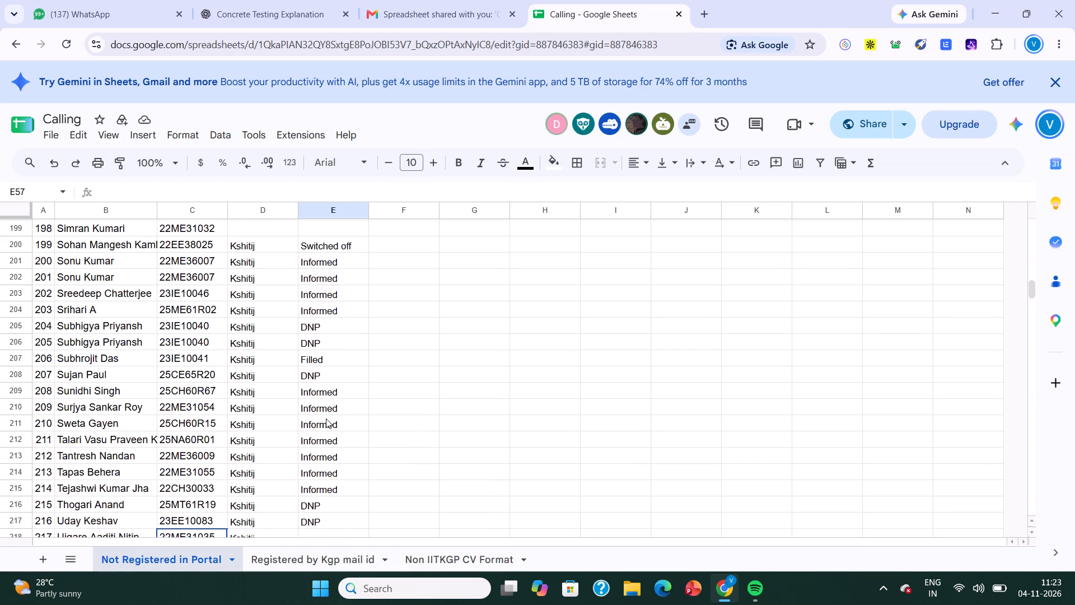
scroll(326, 418, "down", 4)
scroll(326, 418, "up", 8)
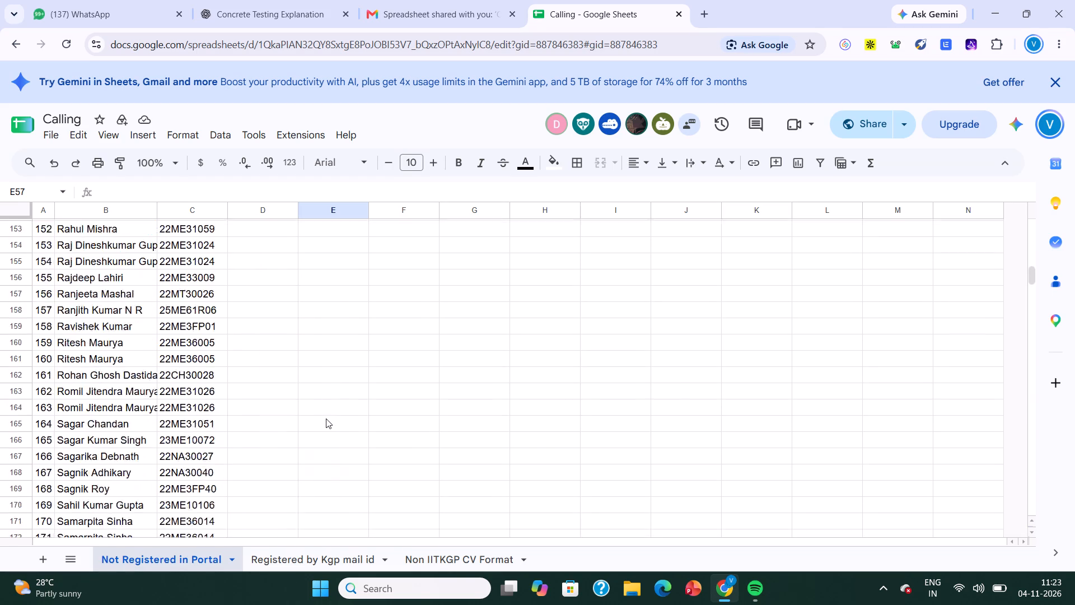
scroll(326, 418, "up", 4)
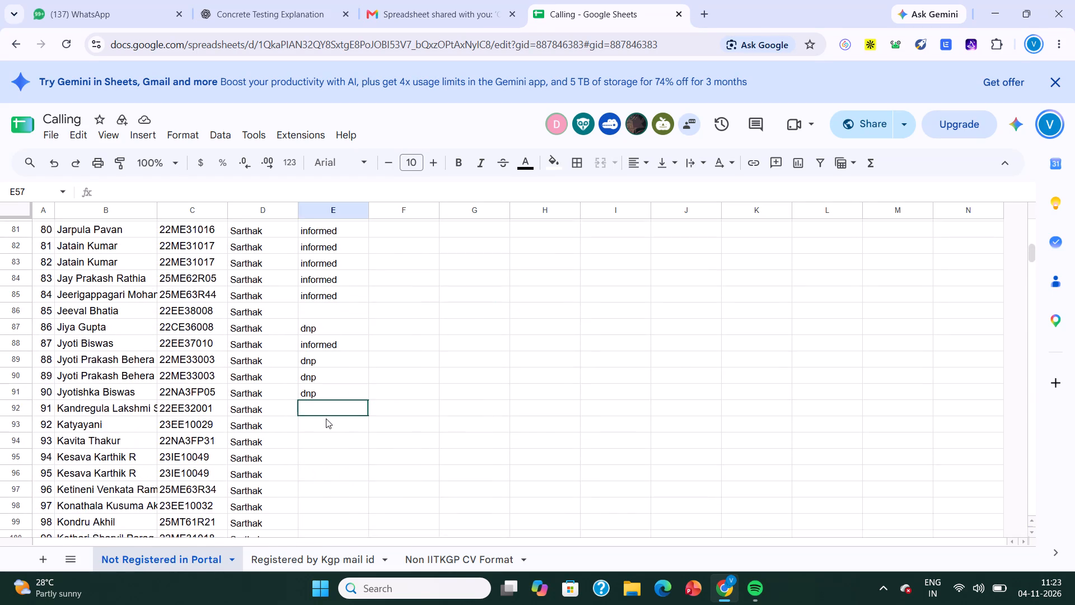
scroll(326, 418, "up", 3)
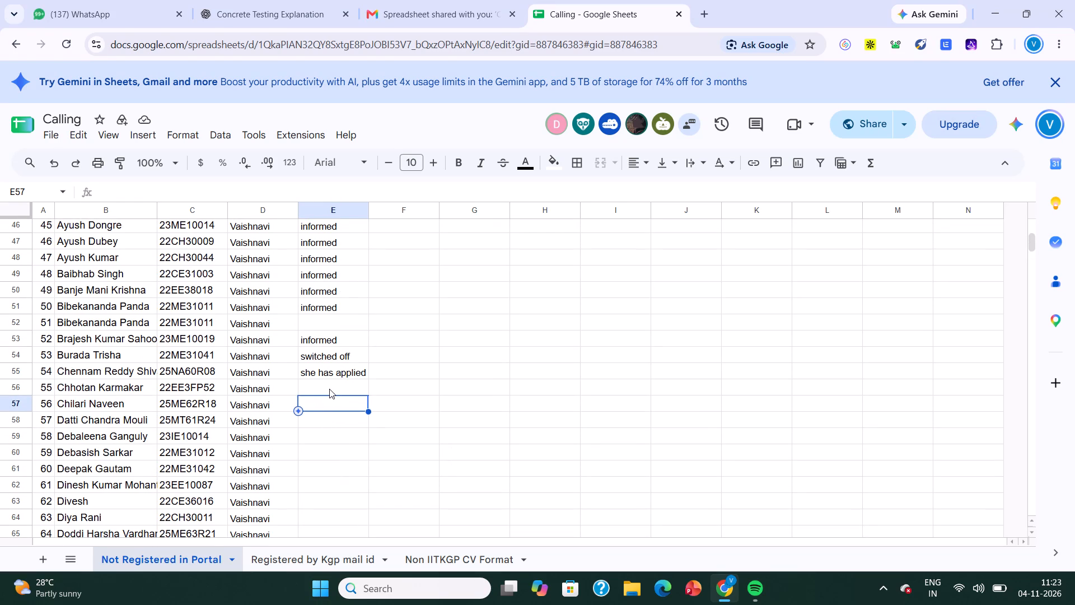
With cell E56 selected, look over the Registered by Kgp mail id and Non IITKGP CV Format sheets and return to Not Registered in Portal.
double_click(330, 389)
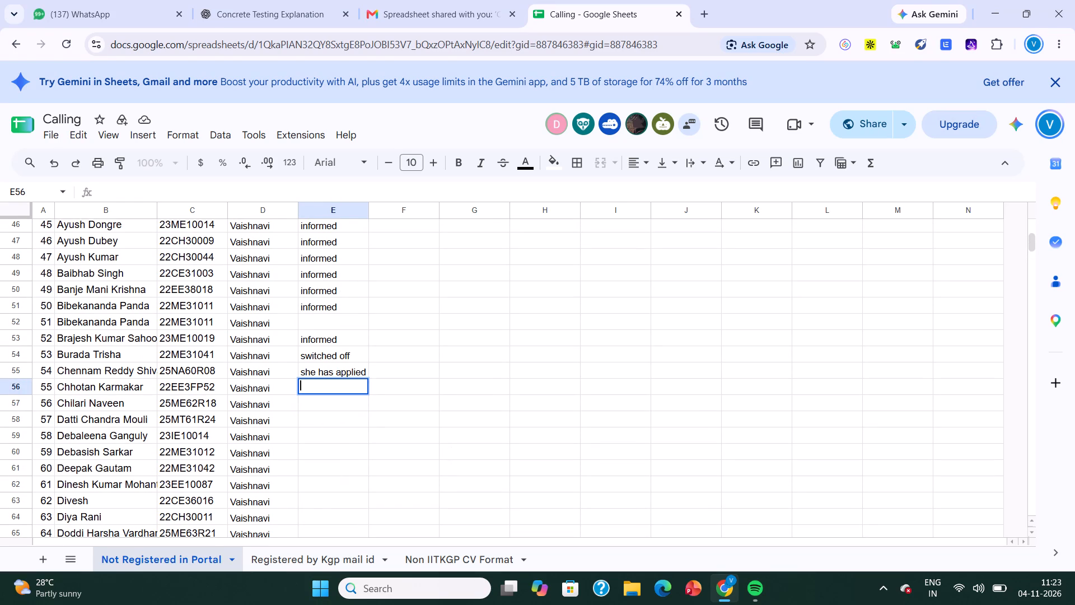
left_click(315, 553)
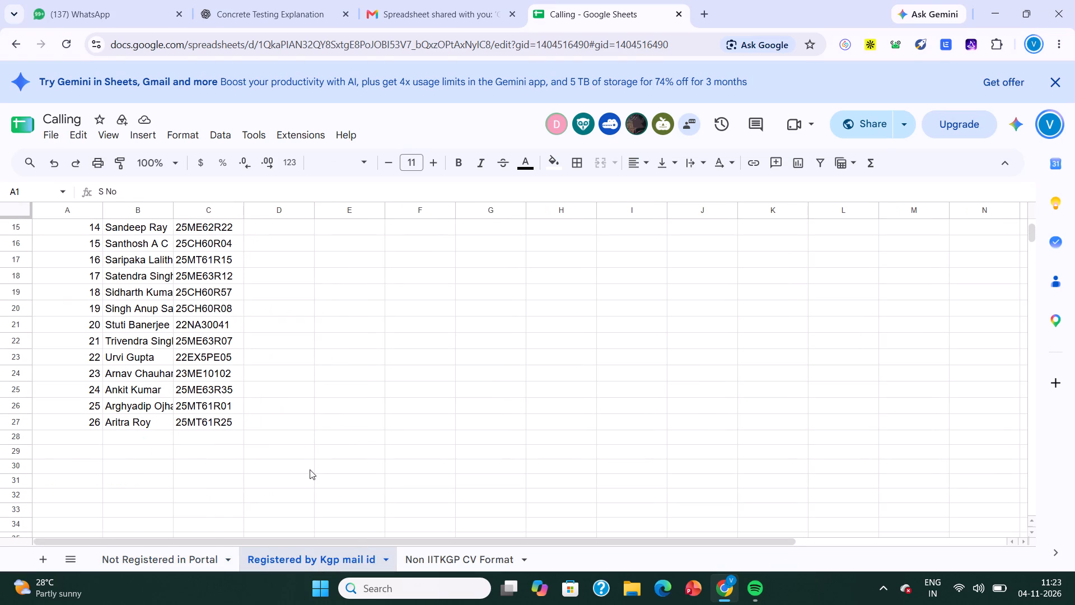
scroll(284, 436, "up", 5)
left_click(430, 559)
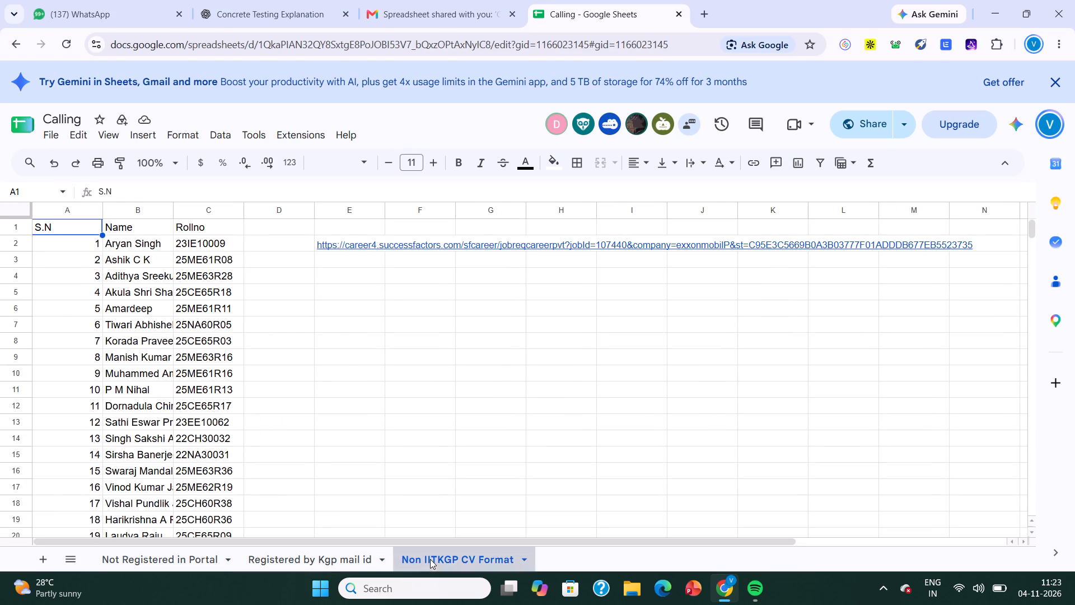
left_click(189, 553)
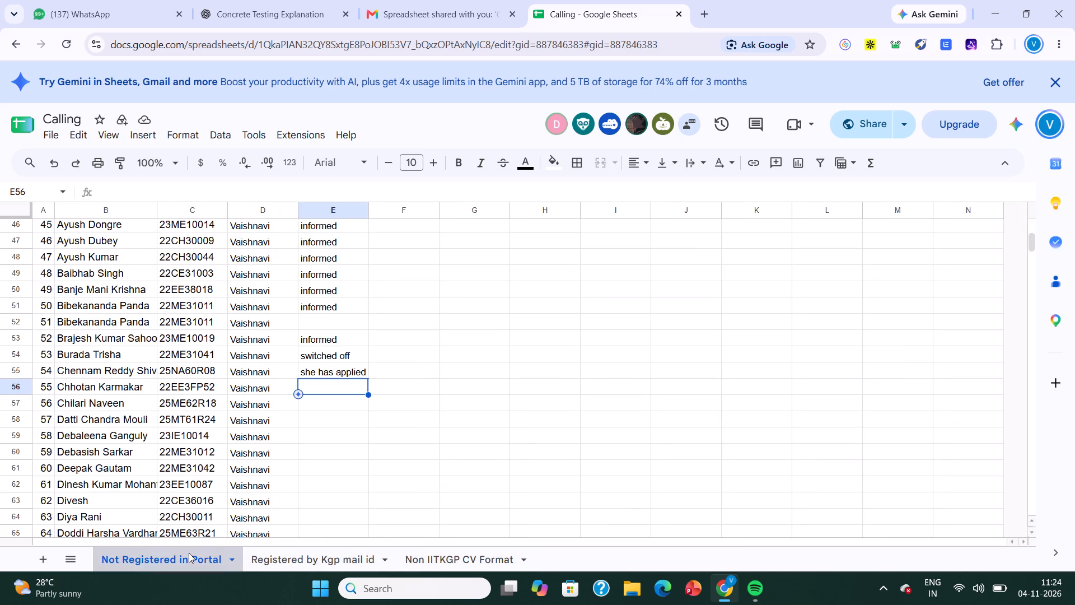
scroll(348, 512, "up", 1)
scroll(324, 583, "down", 1, "ctrl")
scroll(324, 583, "up", 2, "ctrl")
Enter "dnp" as the call status in cell E56 for the student numbered 55.
type("dnp")
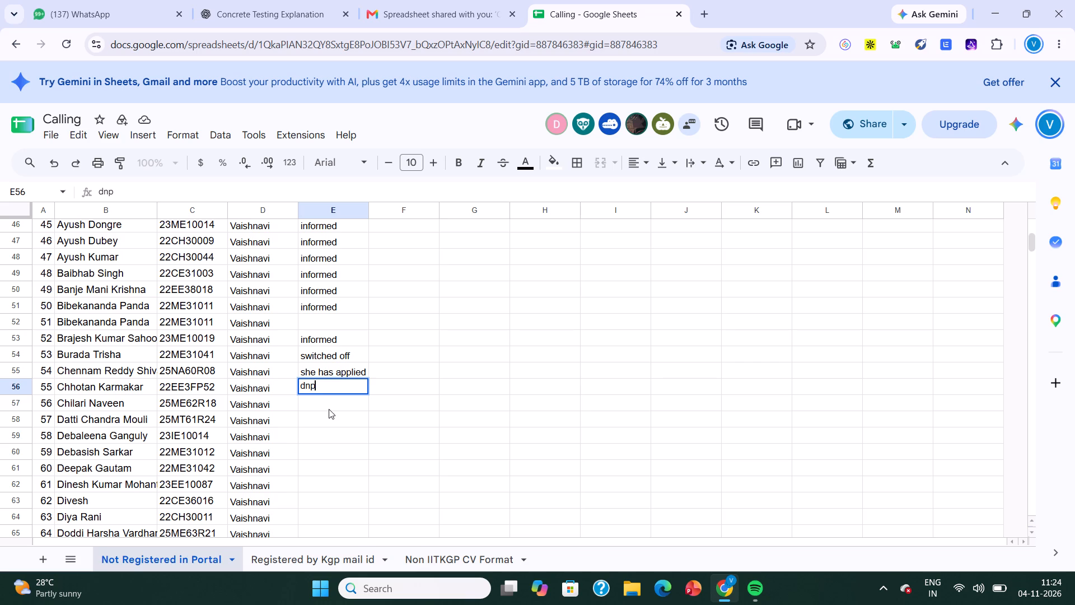
double_click(329, 409)
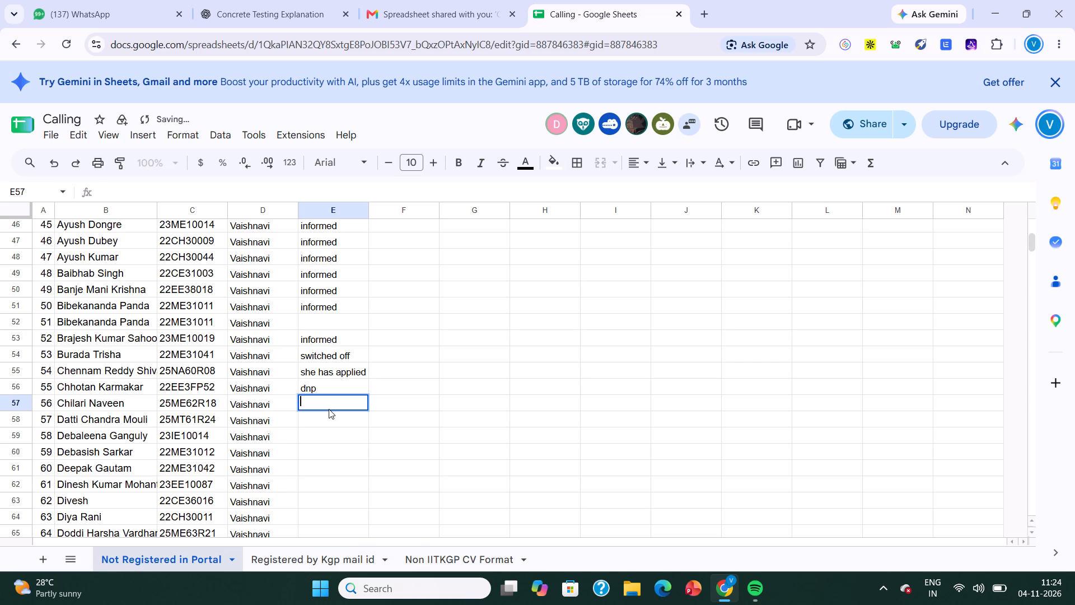
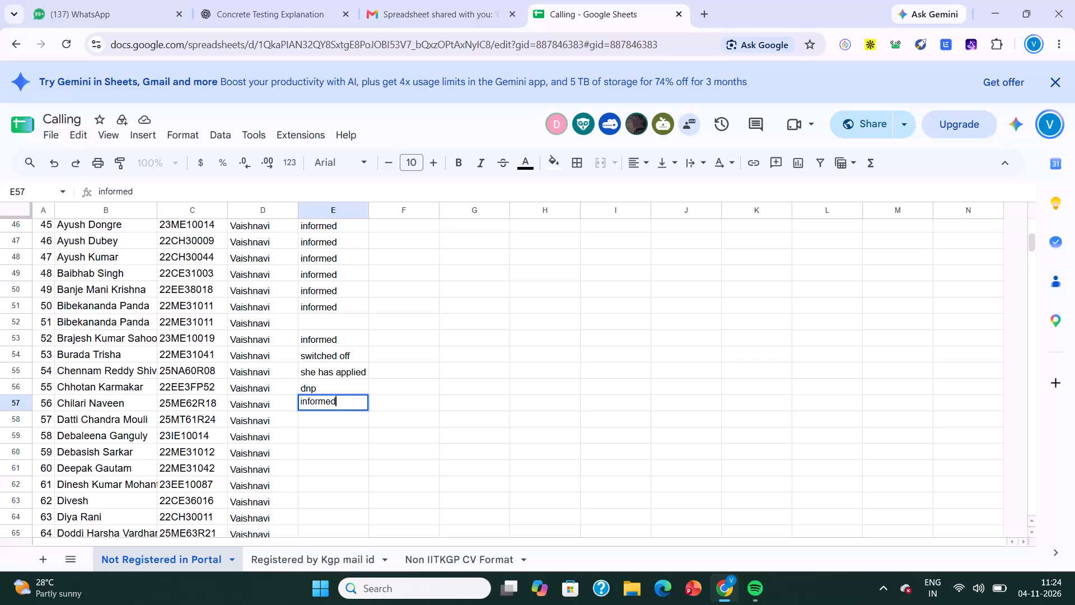
Enter "informed" as the call status in cell E57 for the student numbered 56.
double_click(335, 422)
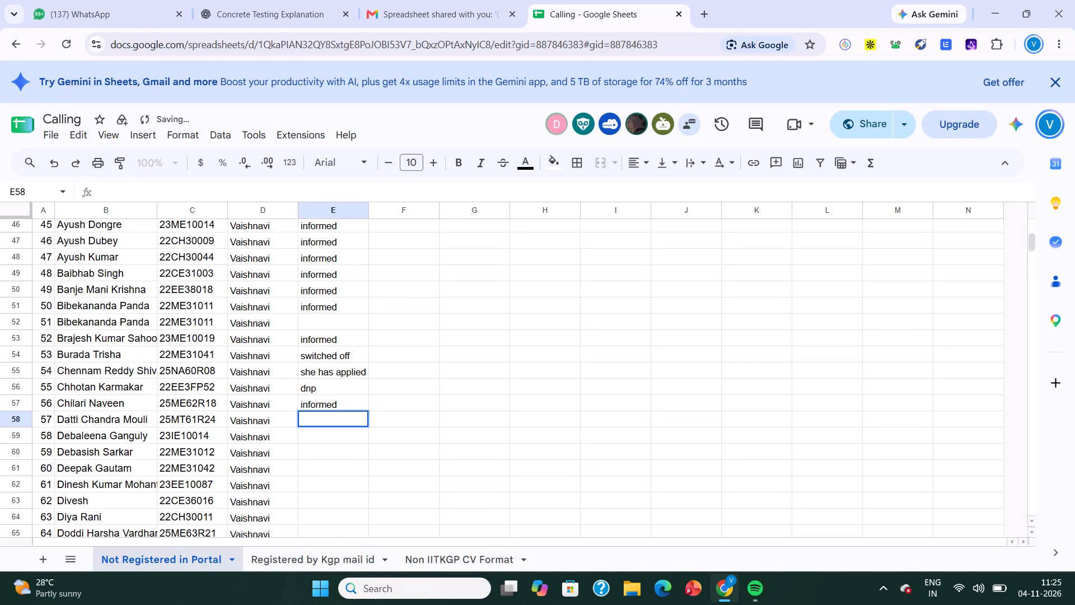
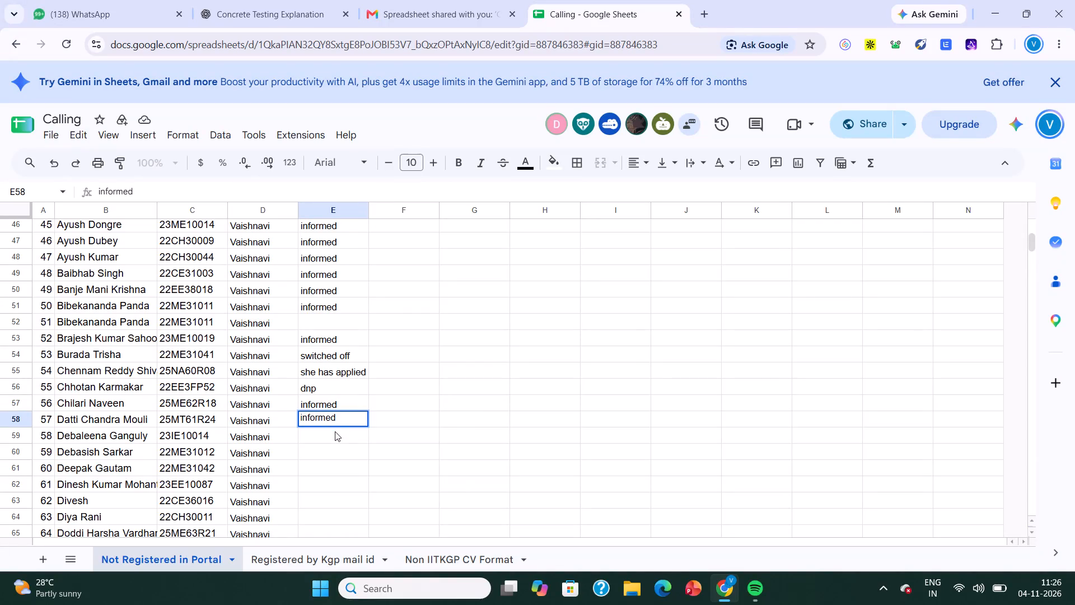
Open the empty call status cell E59 for editing, in the row of the student numbered 58.
double_click(335, 432)
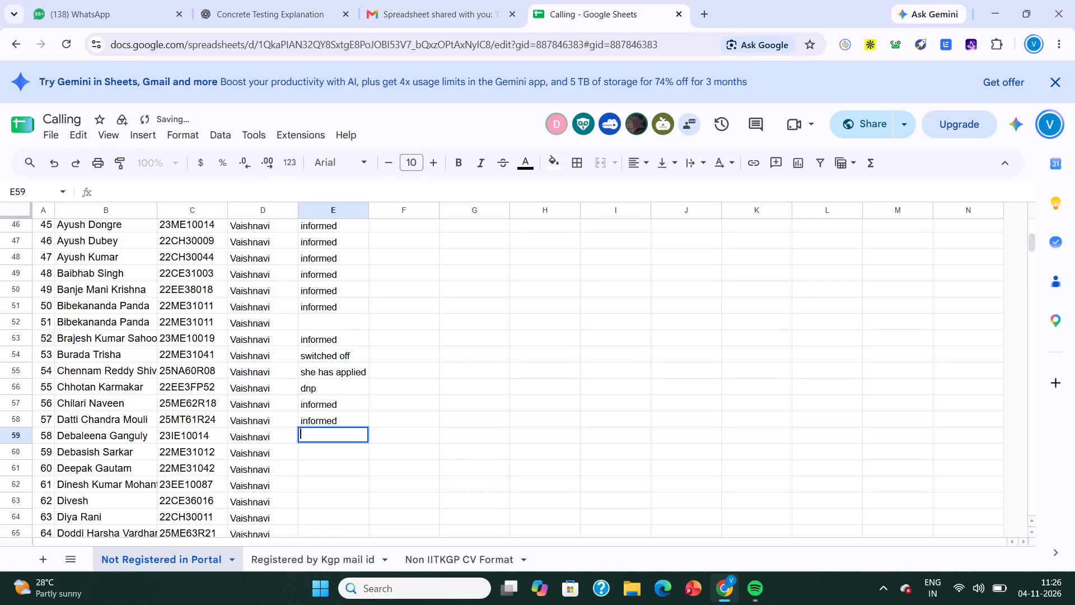
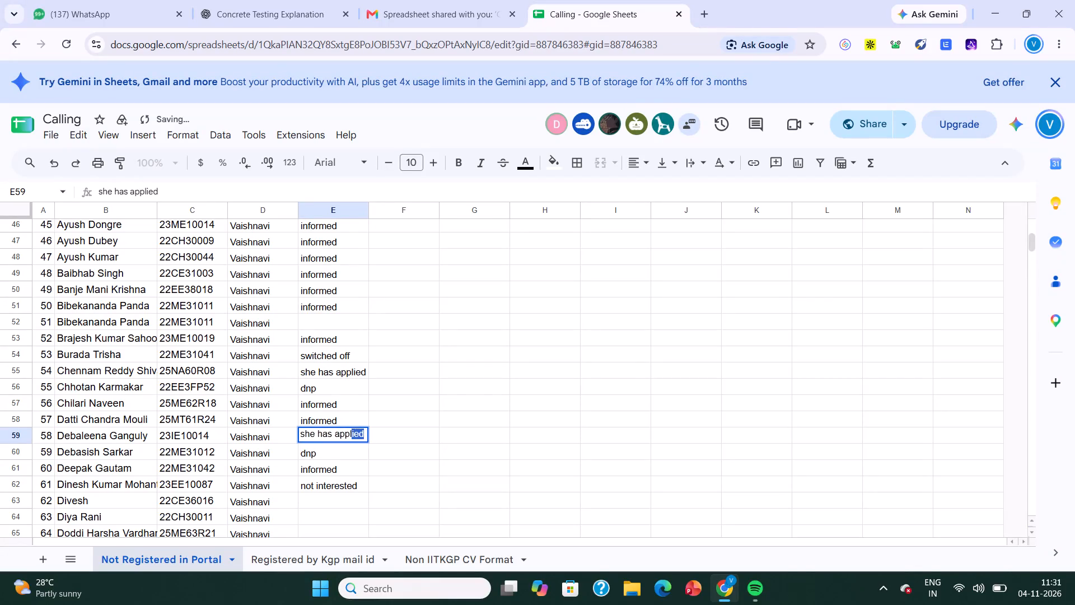
Complete the call status in cell E59 as "she has applied already" for the student numbered 58.
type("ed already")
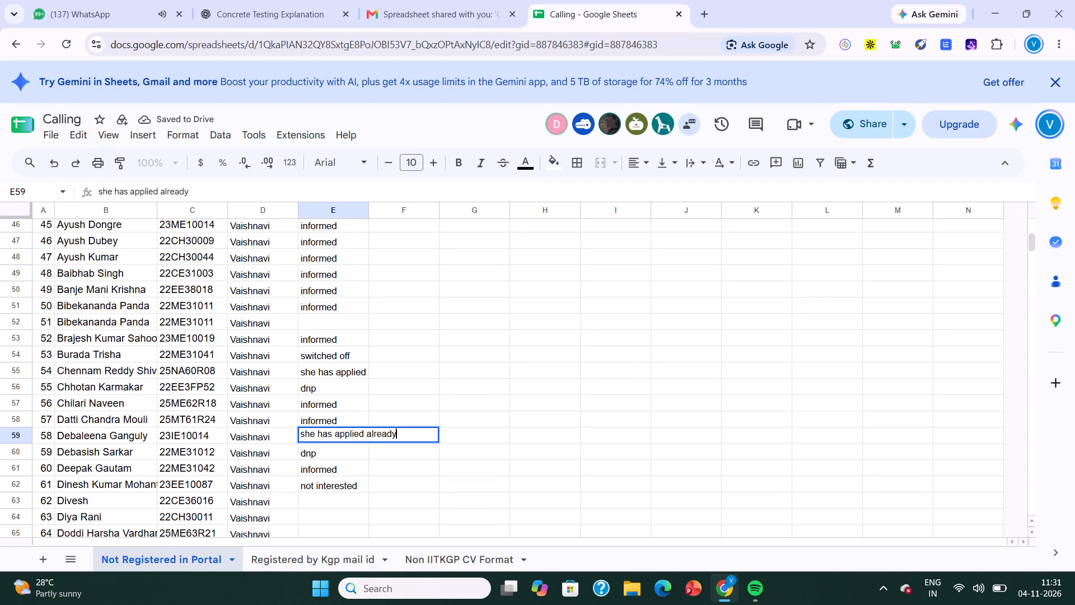
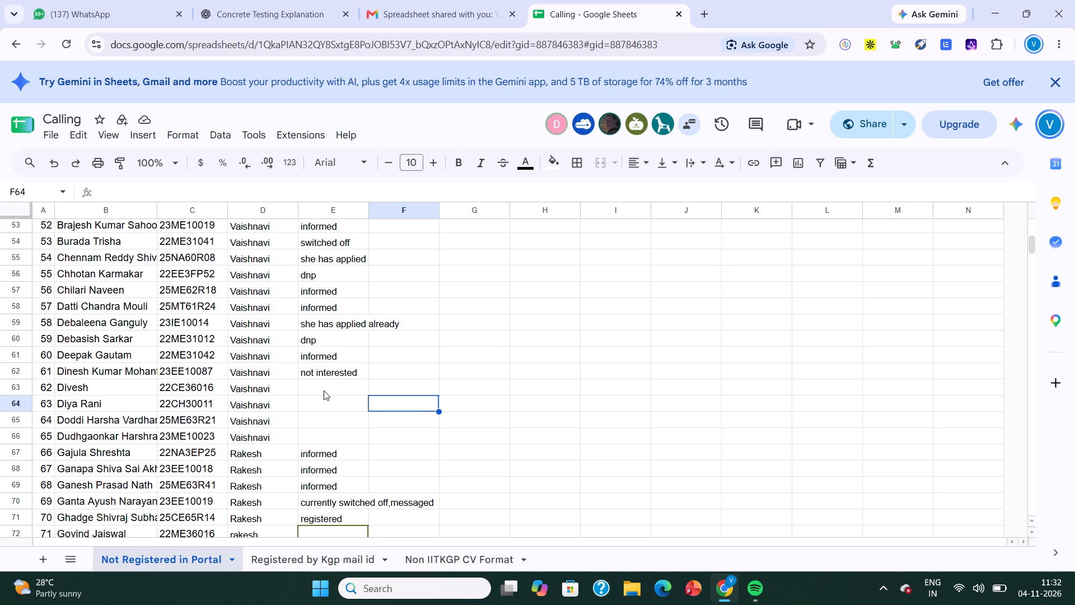
Record the call status "informed" in cell E63, in the row of the student numbered 62.
double_click(324, 390)
type("informed")
double_click(330, 406)
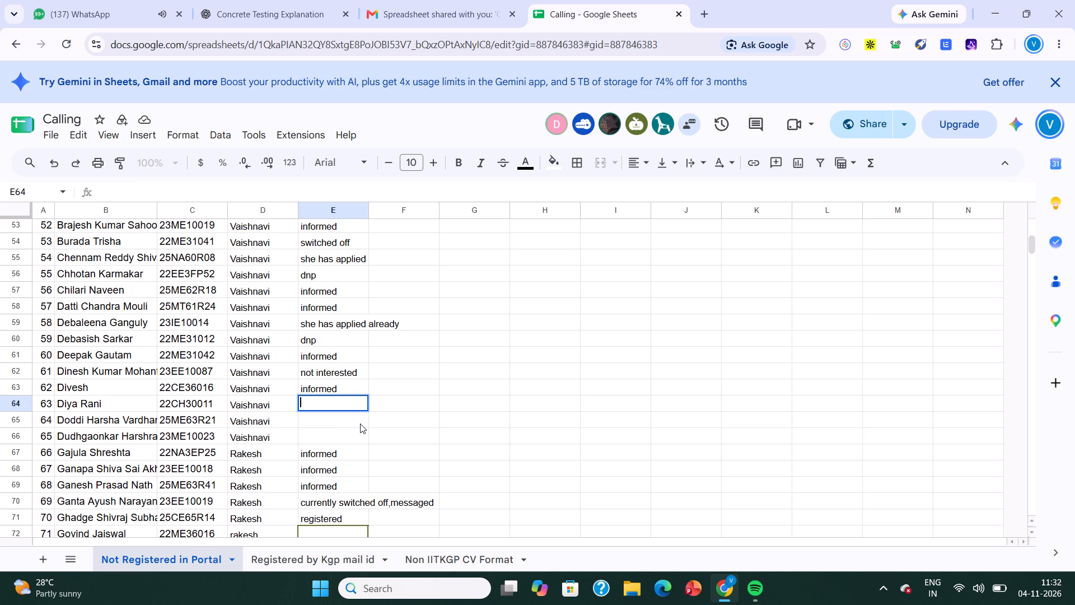
Examine the caller assignments and call statuses across the list of unregistered students, including the rows assigned to other callers.
scroll(360, 424, "down", 2)
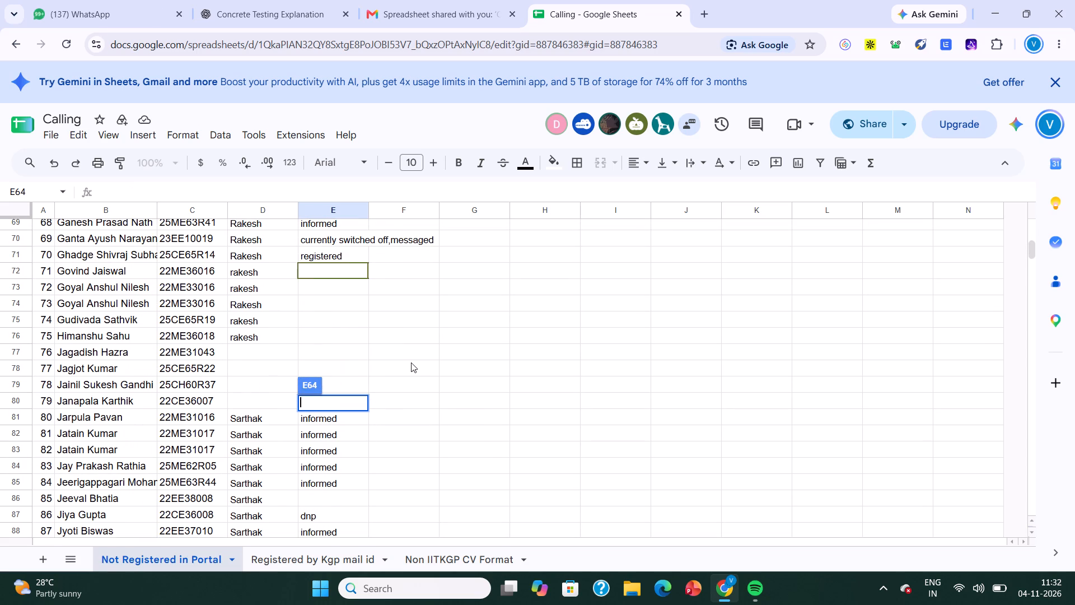
left_click(411, 362)
scroll(314, 431, "down", 6)
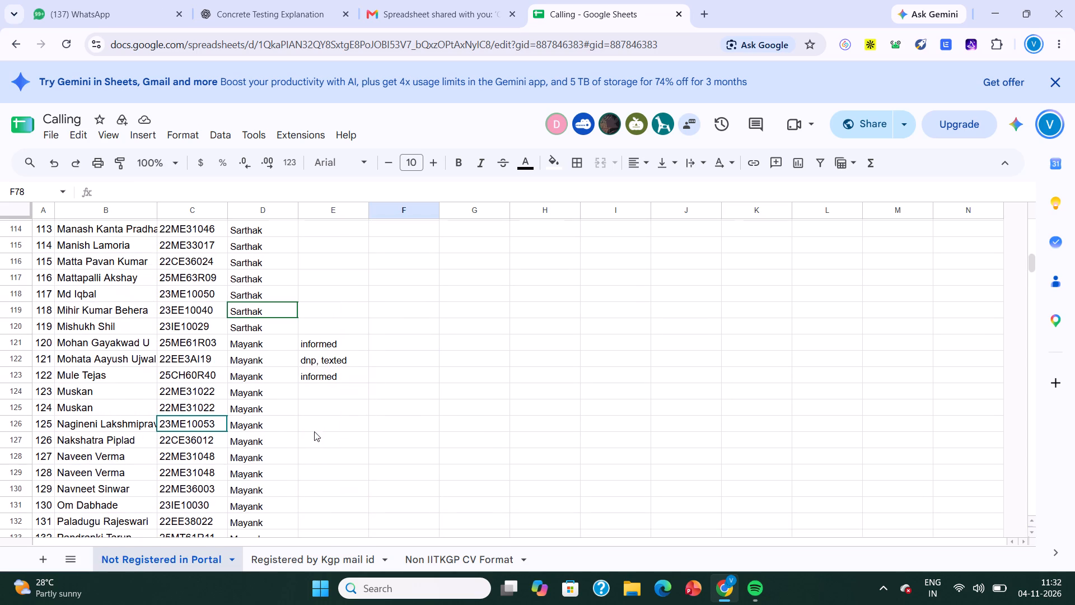
scroll(314, 431, "down", 9)
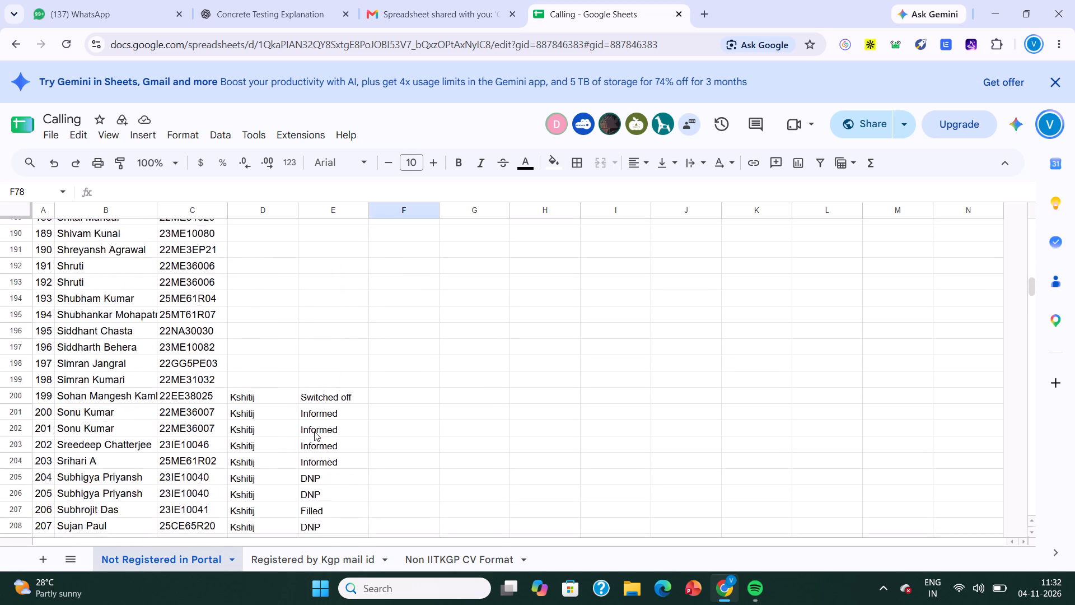
scroll(314, 431, "down", 5)
scroll(314, 431, "up", 10)
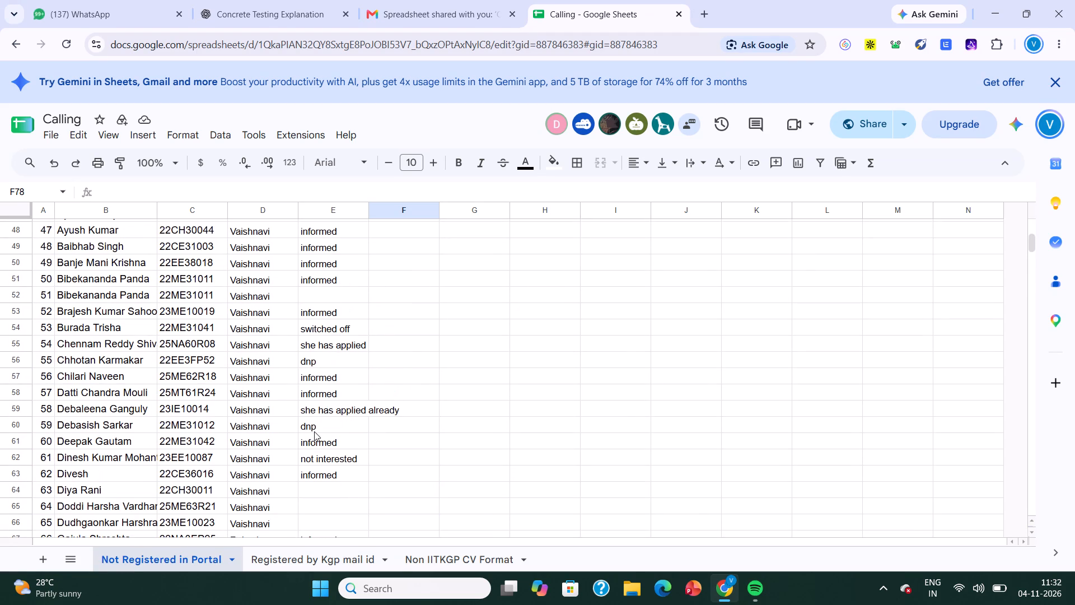
double_click(322, 493)
scroll(322, 493, "down", 1)
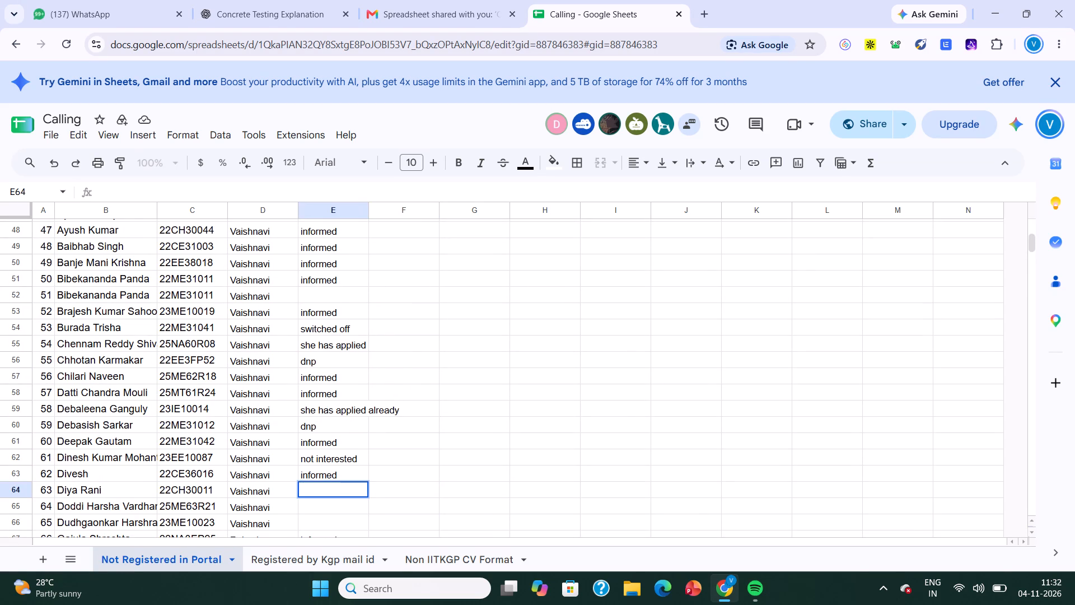
scroll(322, 493, "down", 1)
left_click(342, 511)
scroll(326, 359, "up", 4)
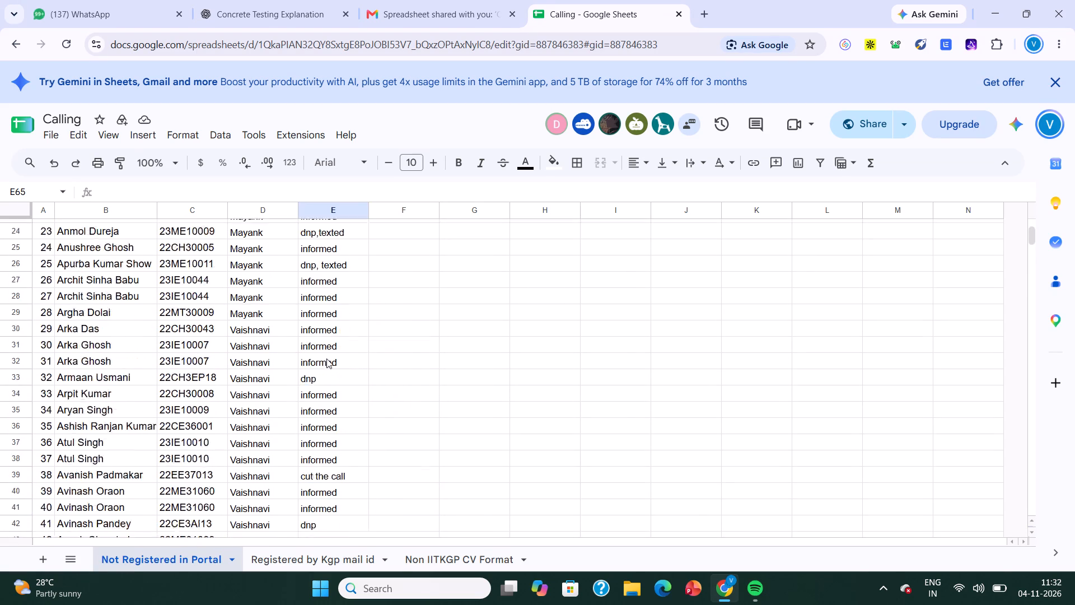
scroll(326, 359, "up", 2)
scroll(326, 359, "down", 3)
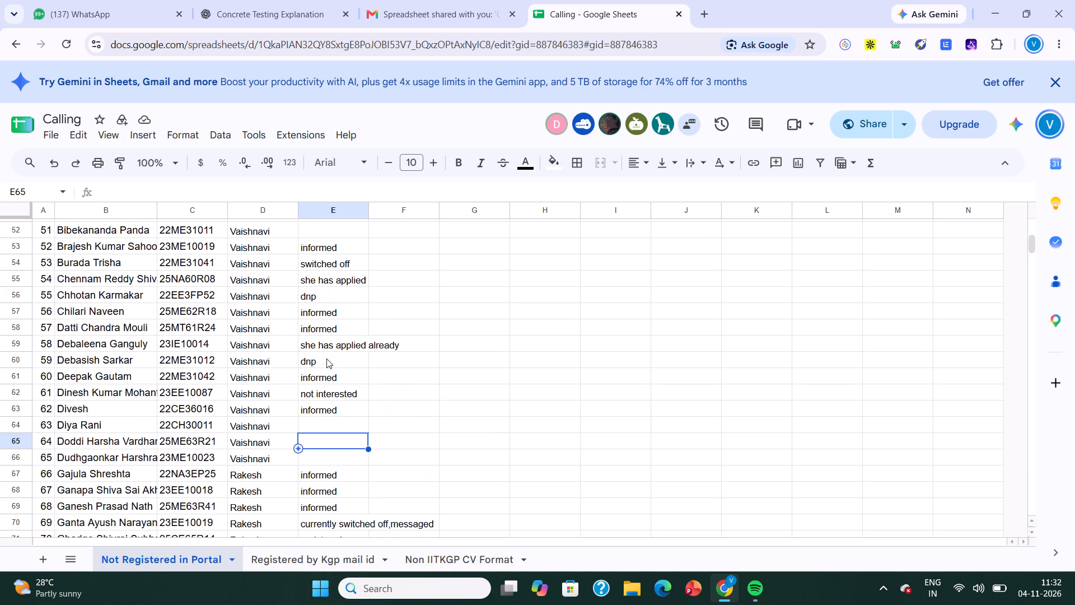
scroll(326, 359, "down", 3)
Record the call status "dnp" in cell E64, in the row of the student numbered 63.
double_click(317, 323)
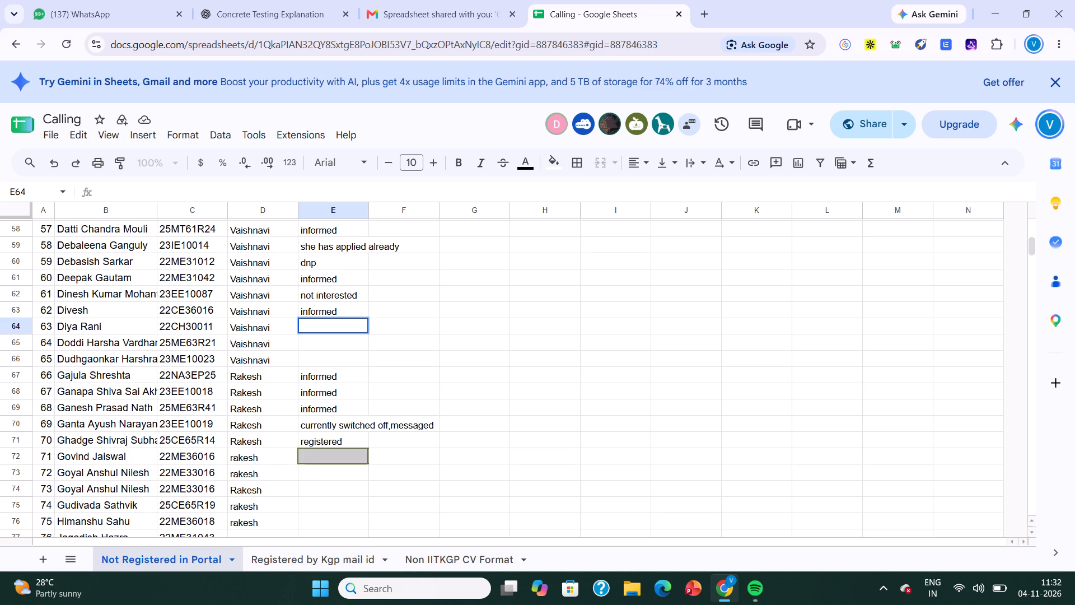
type("dnp")
double_click(311, 346)
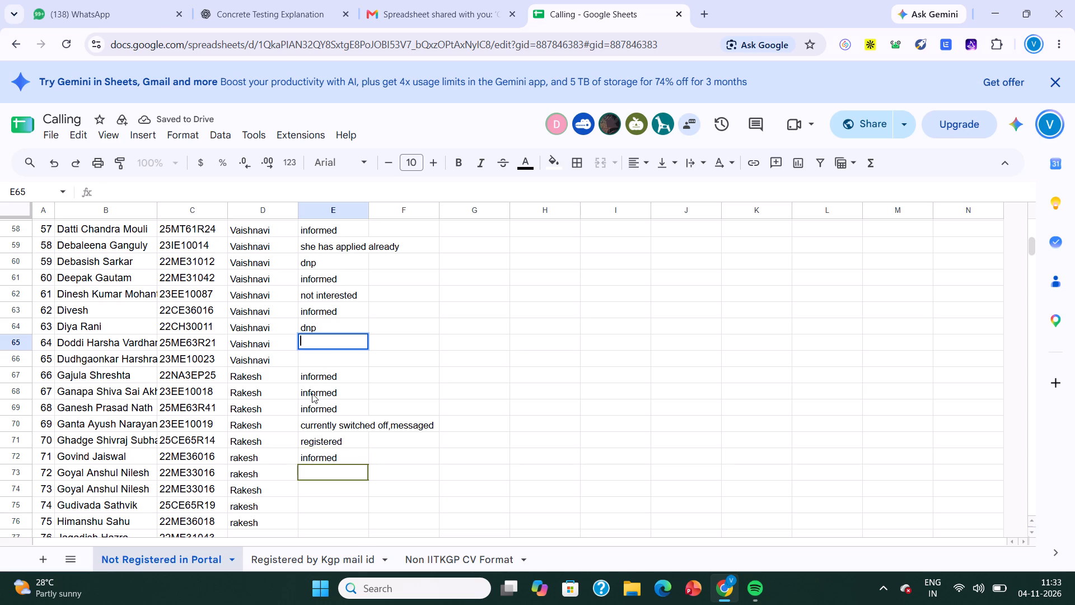
Examine the assignments and call statuses further down the list, and return to the empty call status cell E65.
scroll(349, 500, "down", 4)
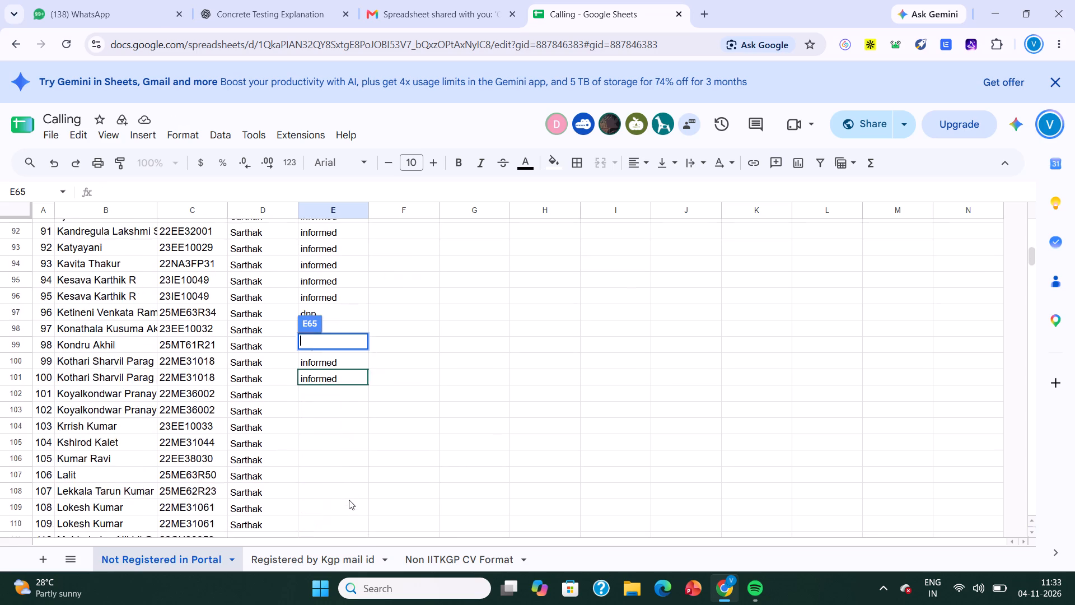
scroll(349, 500, "down", 11)
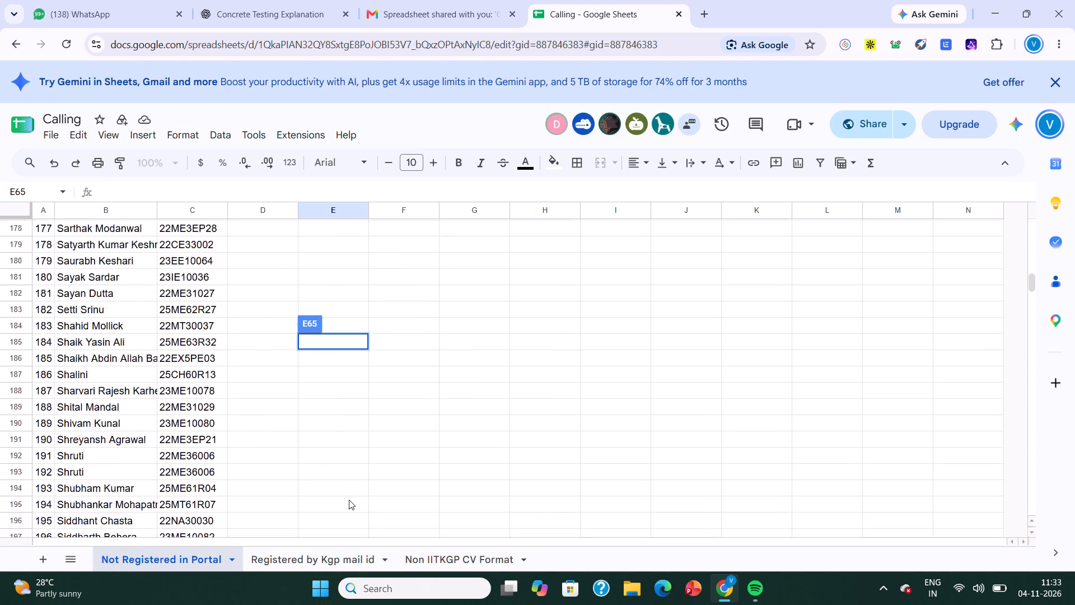
scroll(349, 500, "down", 3)
scroll(349, 500, "up", 2)
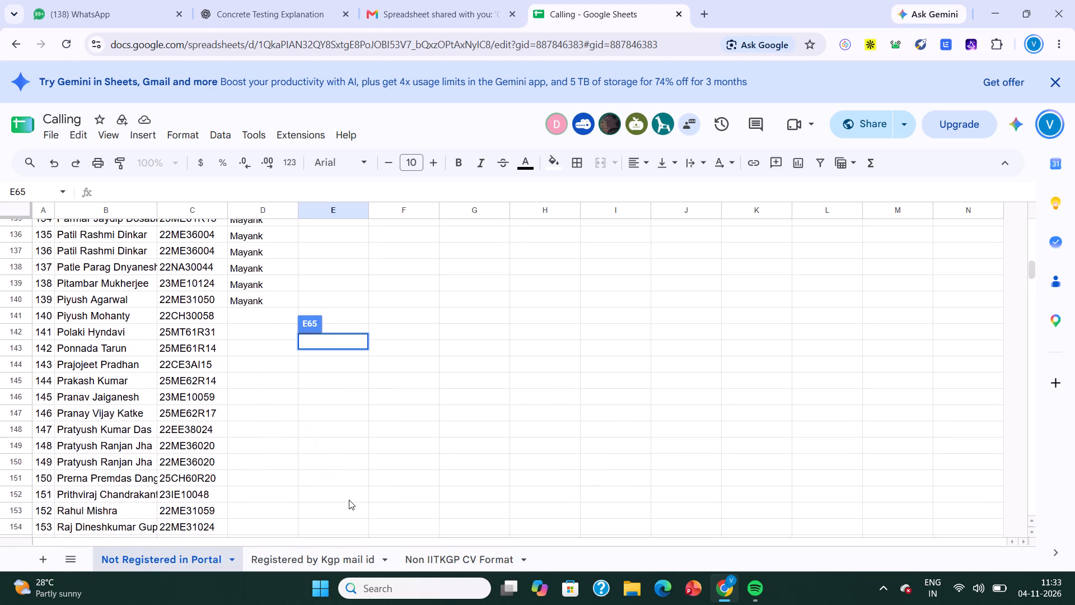
scroll(349, 500, "down", 4)
scroll(349, 500, "up", 5)
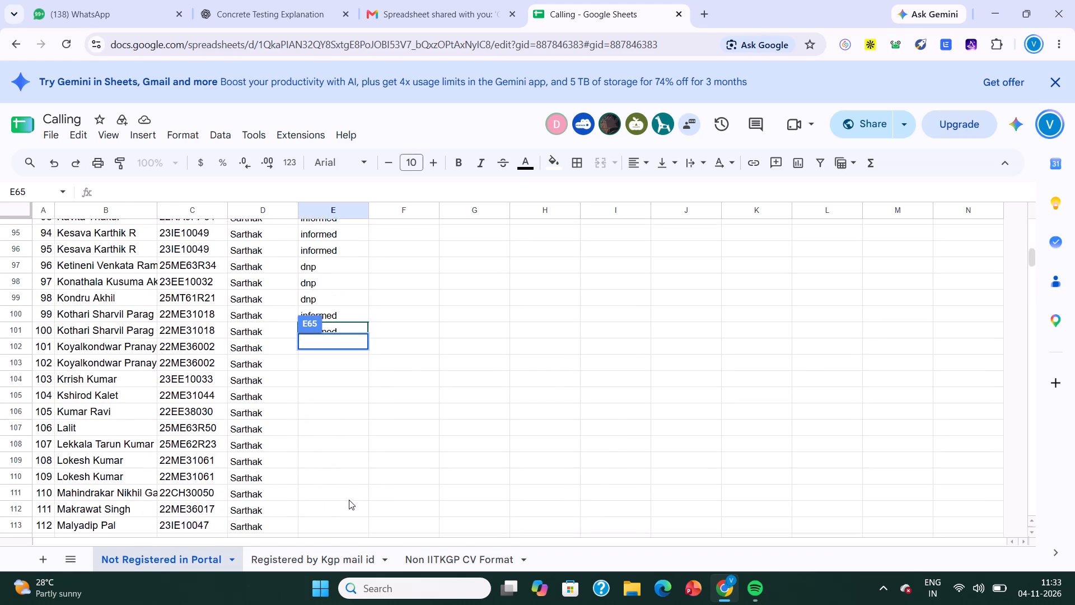
scroll(349, 500, "up", 10)
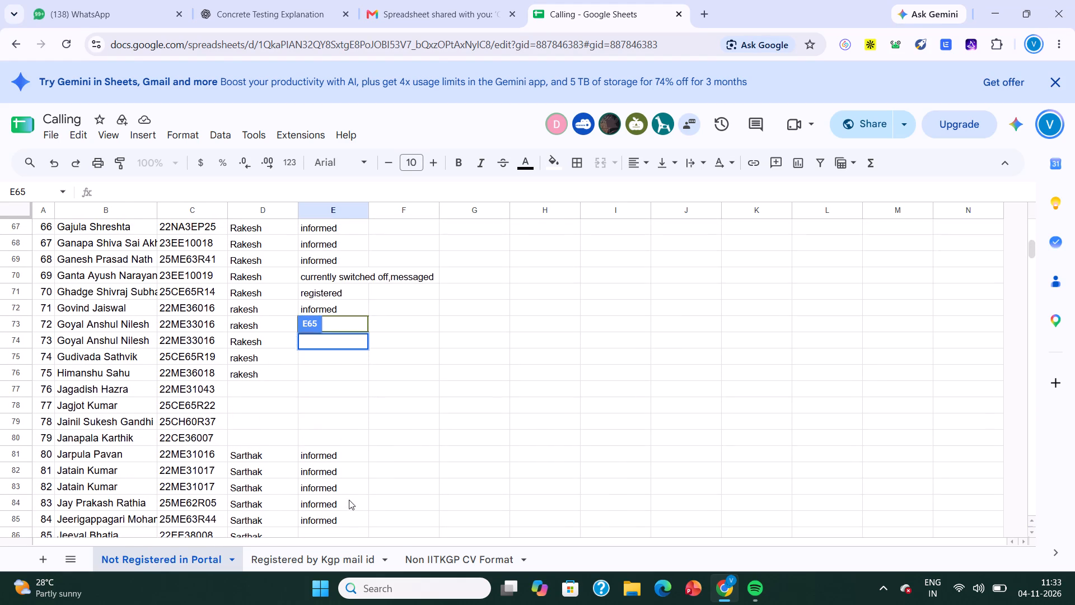
scroll(349, 500, "up", 2)
scroll(349, 500, "right", 1)
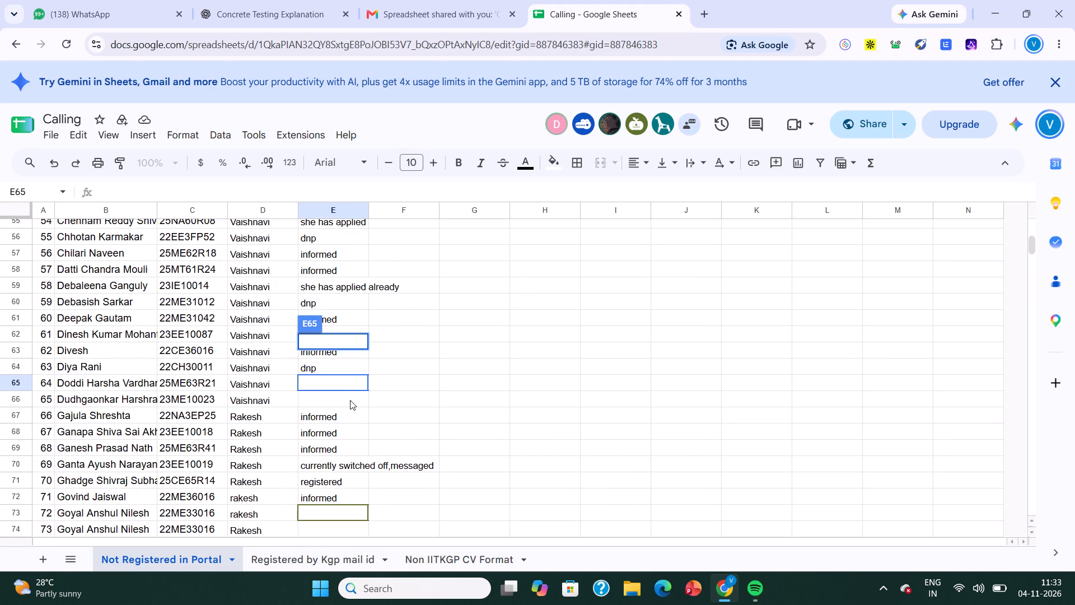
left_click(347, 384)
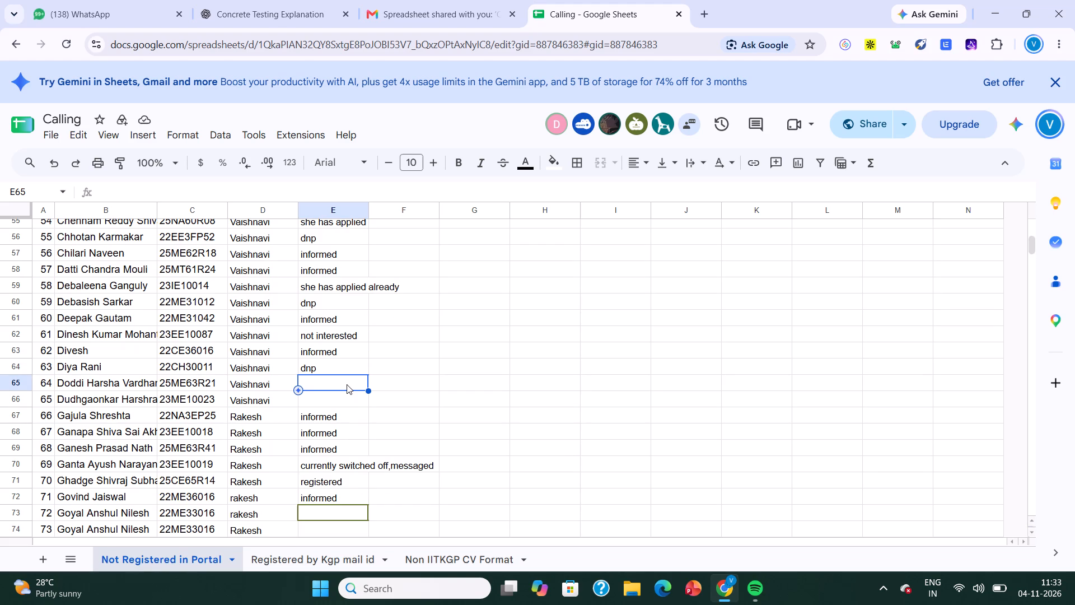
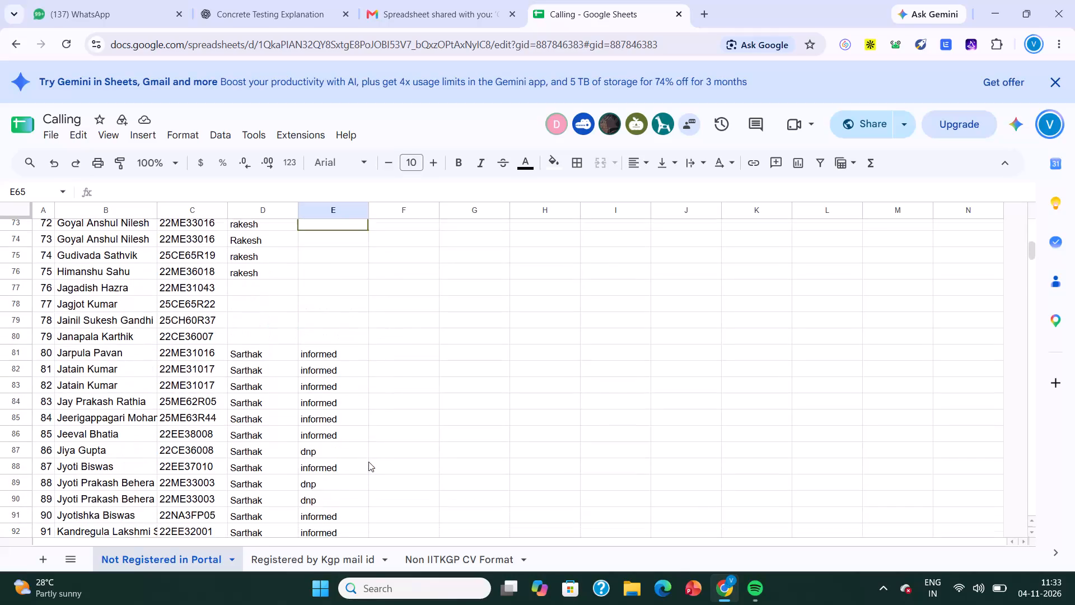
Examine the caller assignments and call statuses further down the list of unregistered students, including rows without an assigned caller.
scroll(368, 462, "up", 1)
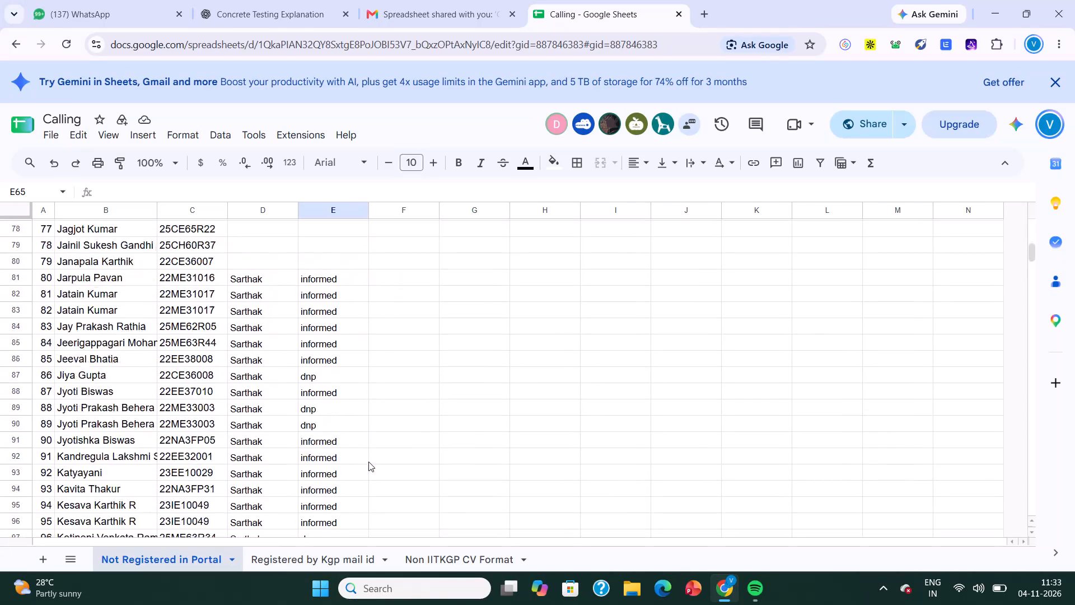
scroll(368, 462, "up", 2)
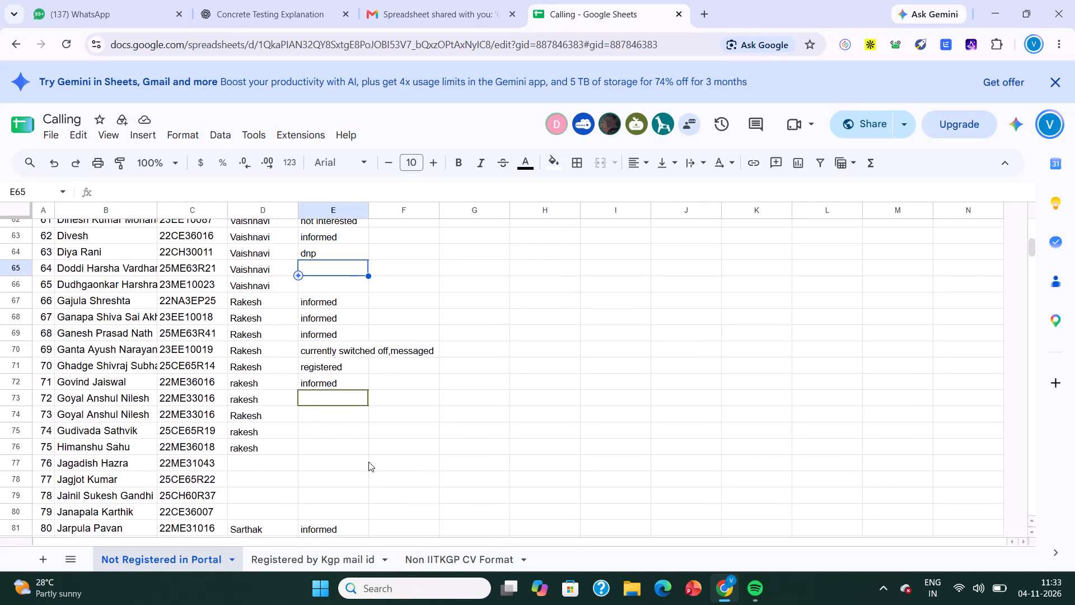
scroll(368, 462, "down", 11)
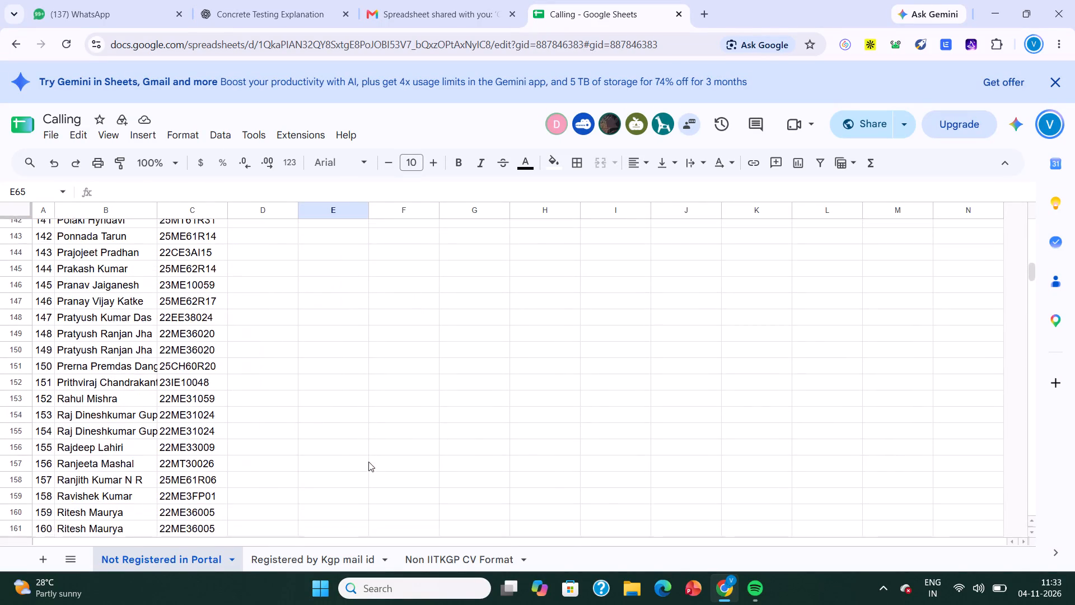
scroll(368, 462, "down", 2)
scroll(368, 462, "up", 5)
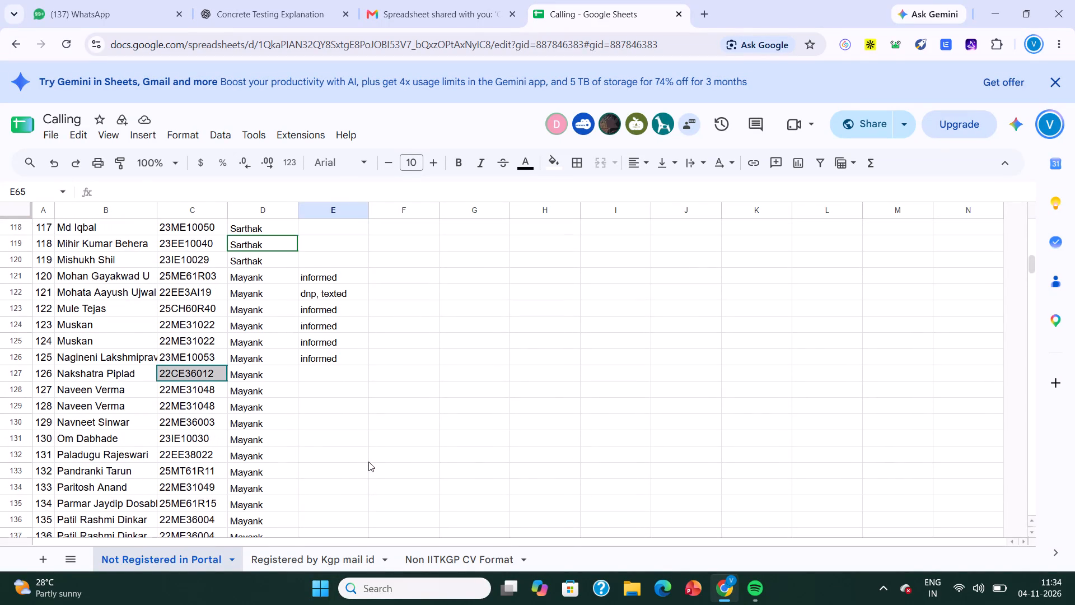
scroll(368, 462, "up", 7)
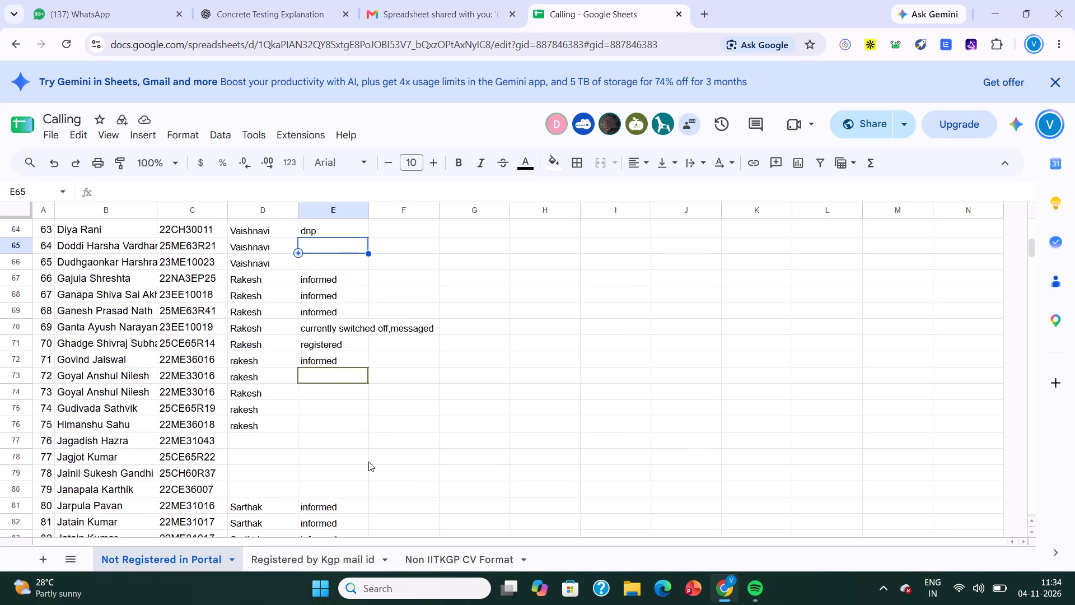
scroll(368, 462, "up", 4)
Open the empty call status cell E65 for editing, in the row of the student numbered 64.
double_click(331, 427)
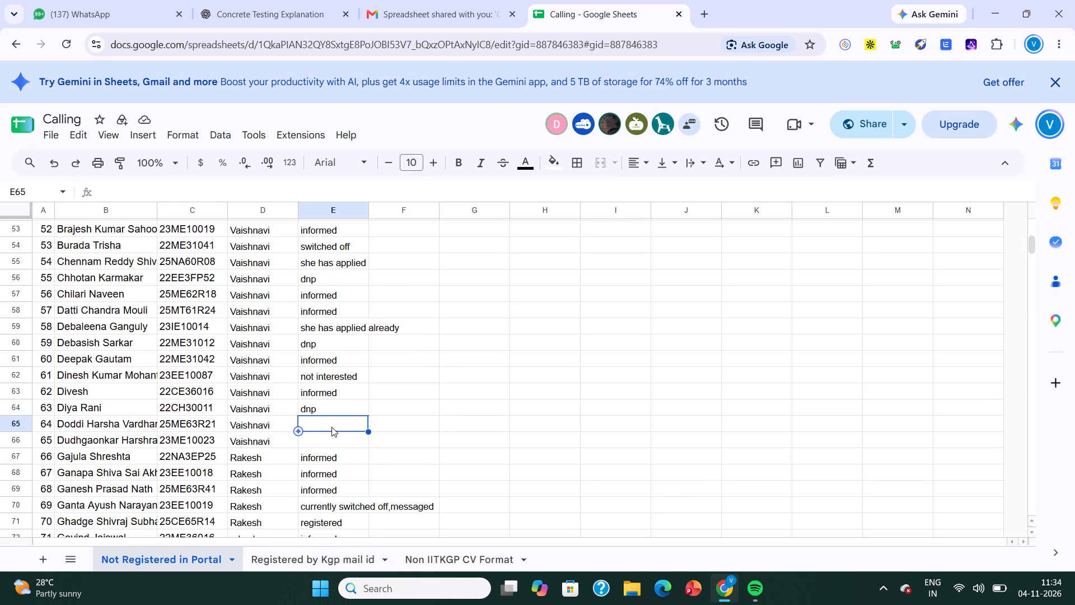
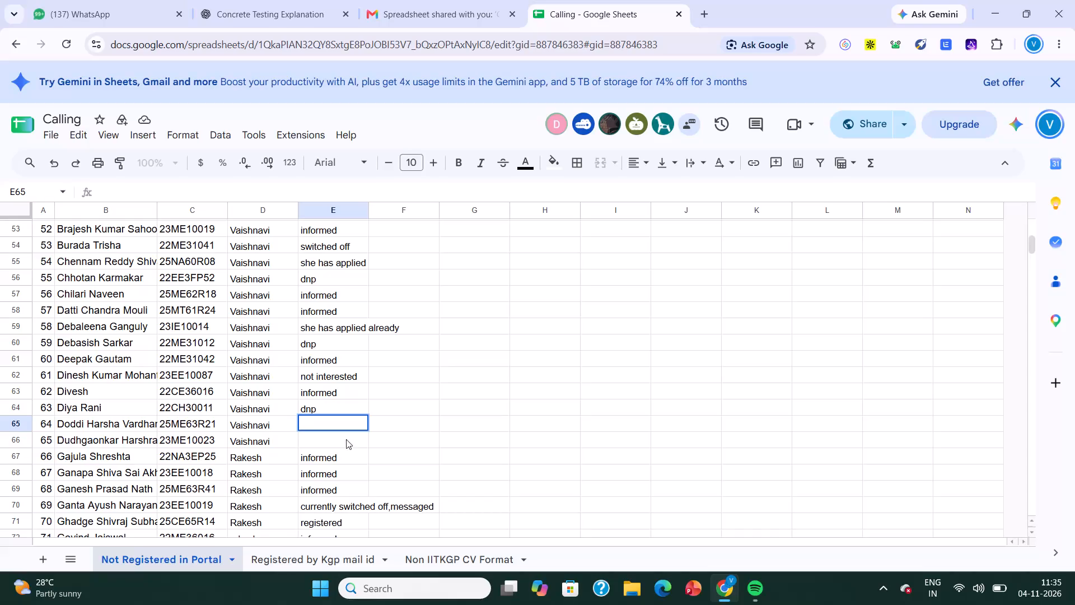
Check the full name of the student numbered 64 and enter the call status "informed" in E65.
left_click(330, 447)
scroll(330, 447, "down", 1)
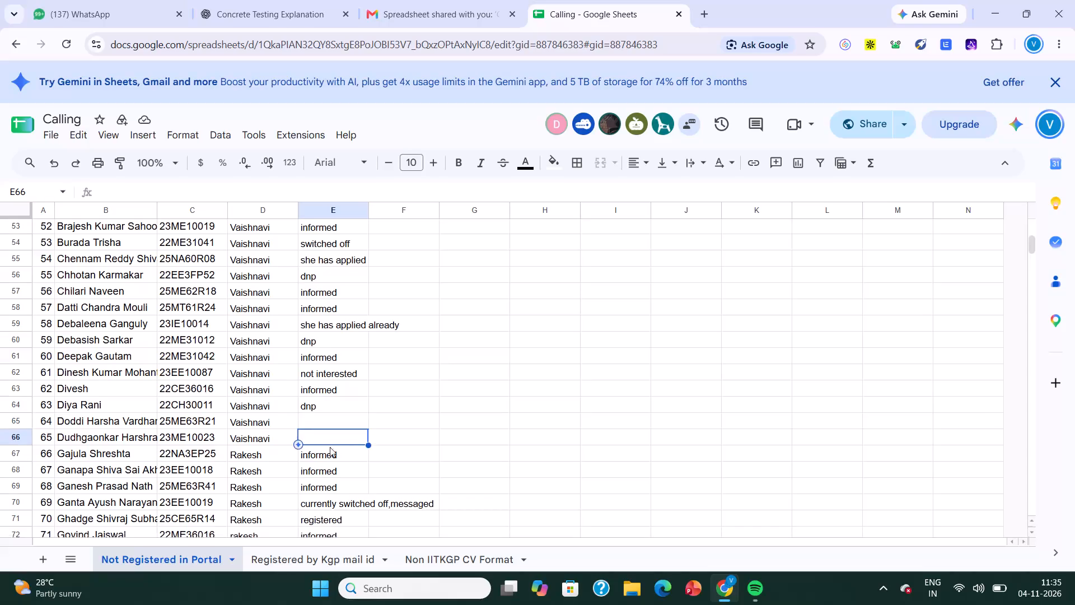
scroll(330, 447, "down", 3)
scroll(330, 447, "up", 1)
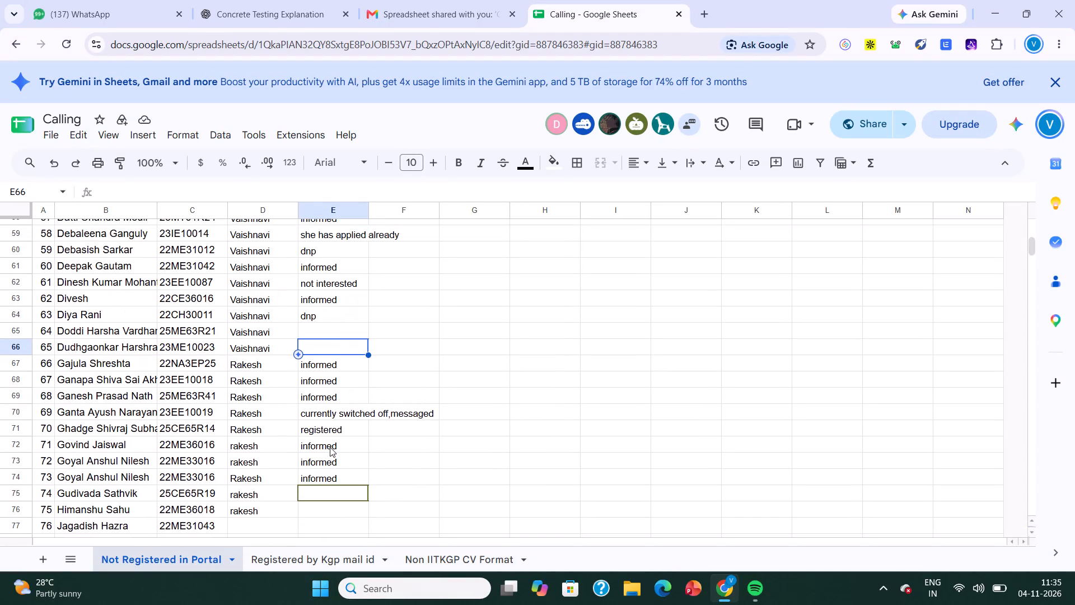
scroll(330, 447, "up", 1)
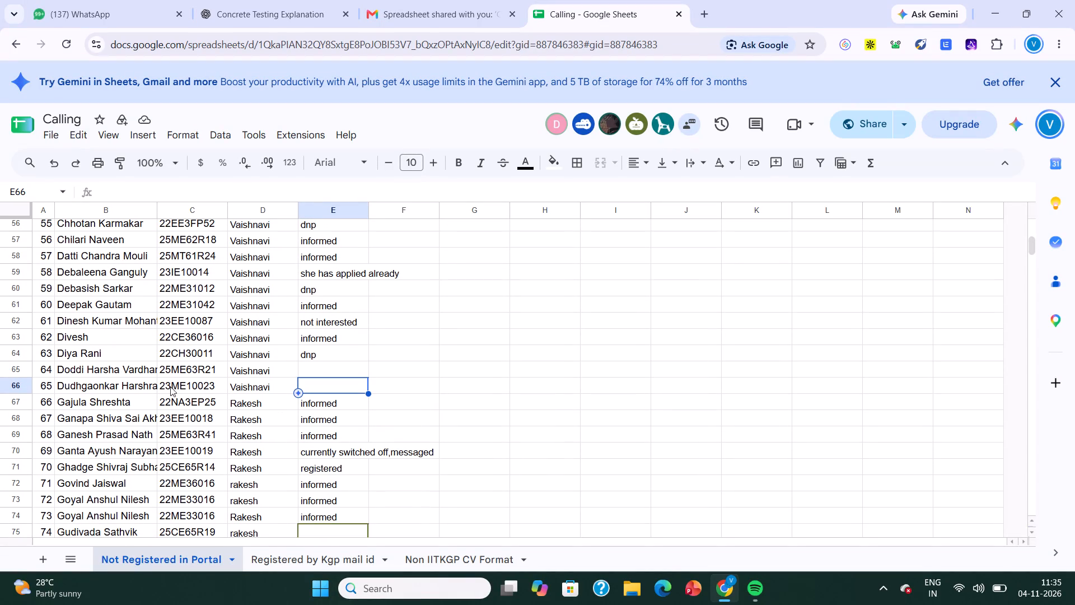
double_click(104, 370)
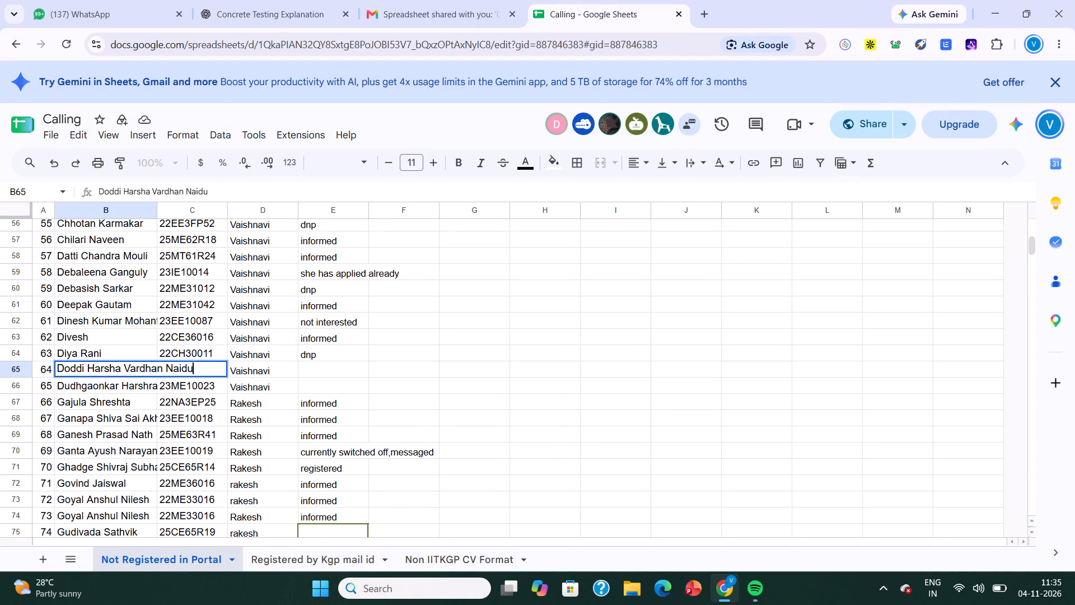
double_click(308, 371)
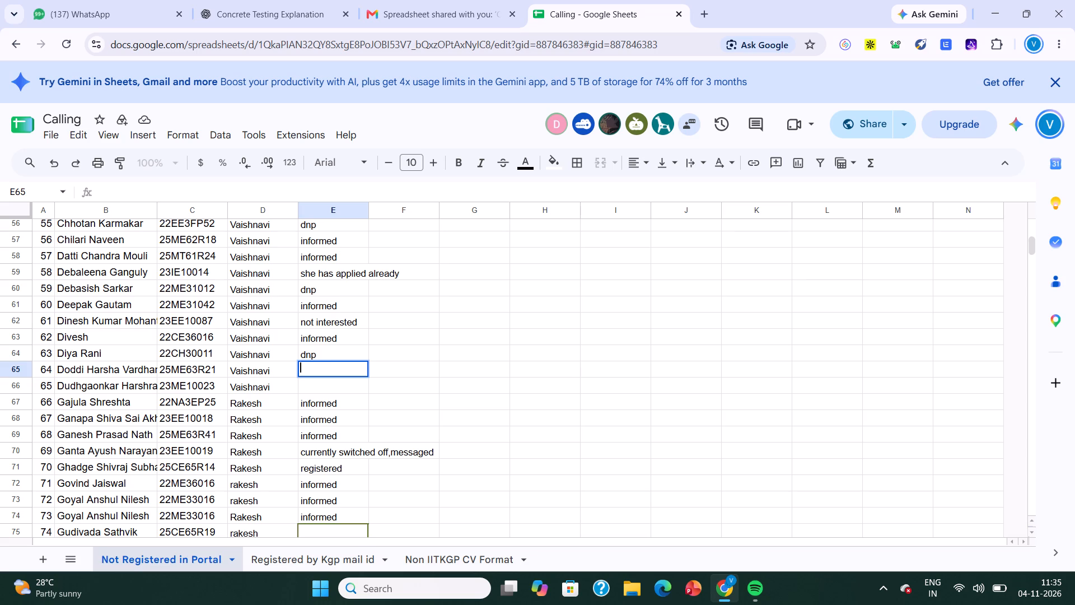
type("informed")
Open the empty status cell E66 and view the full name in B66 for the student numbered 65.
double_click(308, 385)
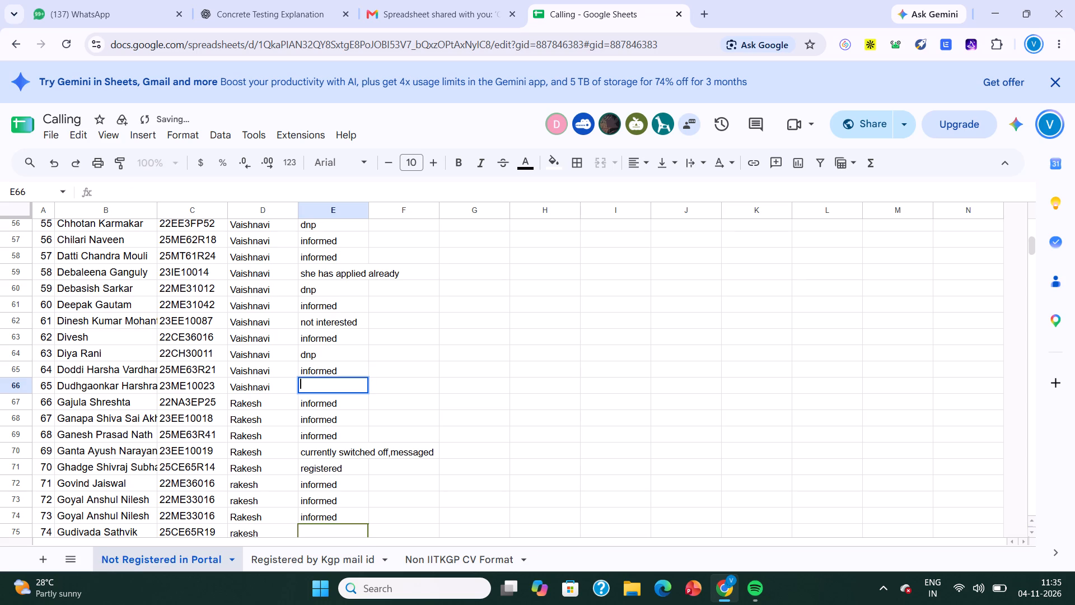
double_click(124, 386)
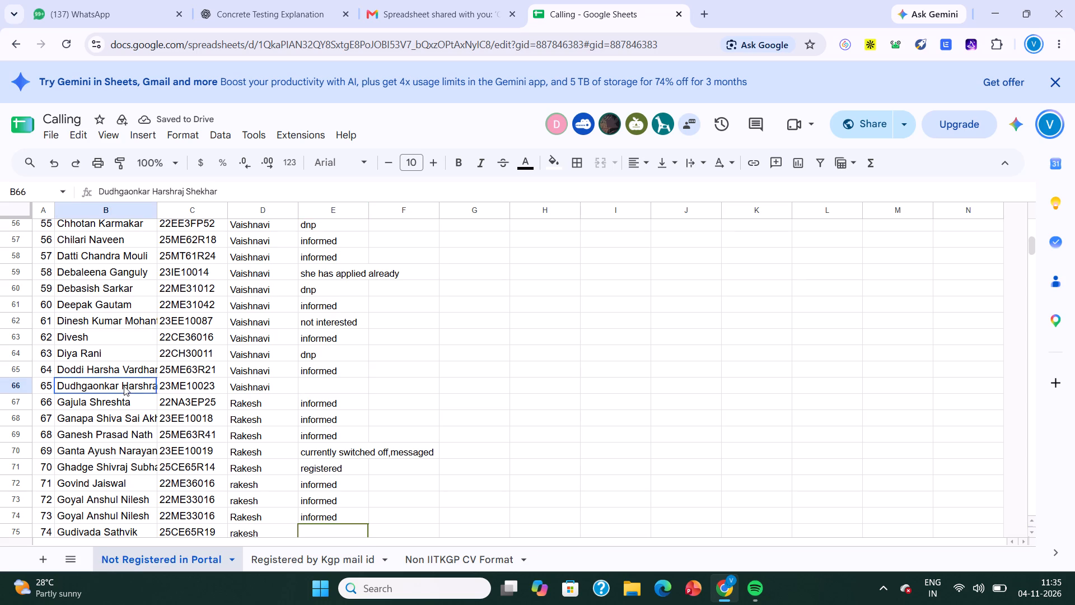
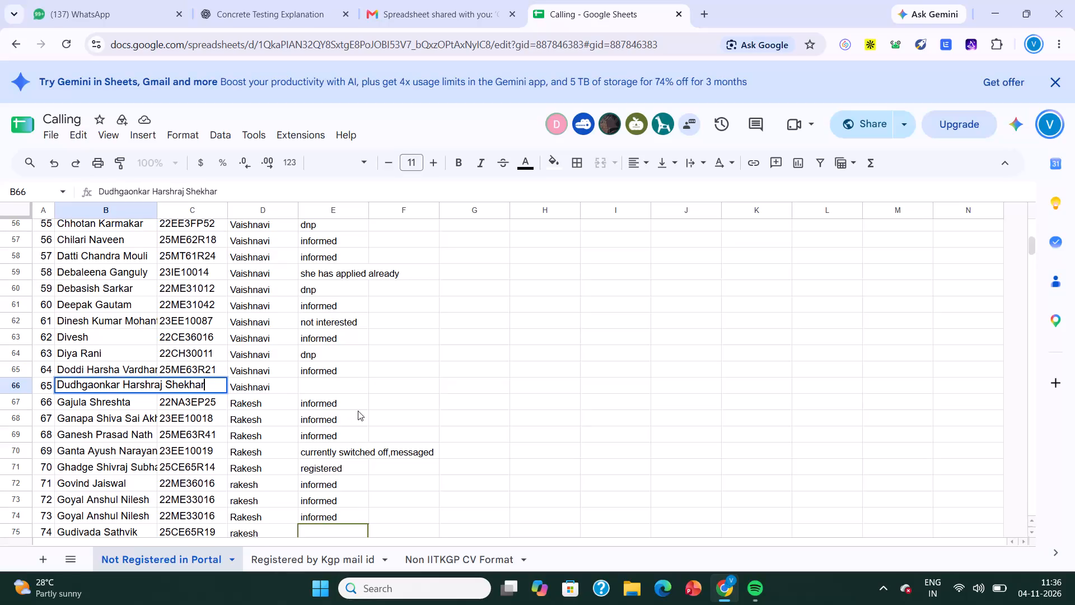
Enter the call status "informed" in E66 for the student numbered 65.
double_click(335, 385)
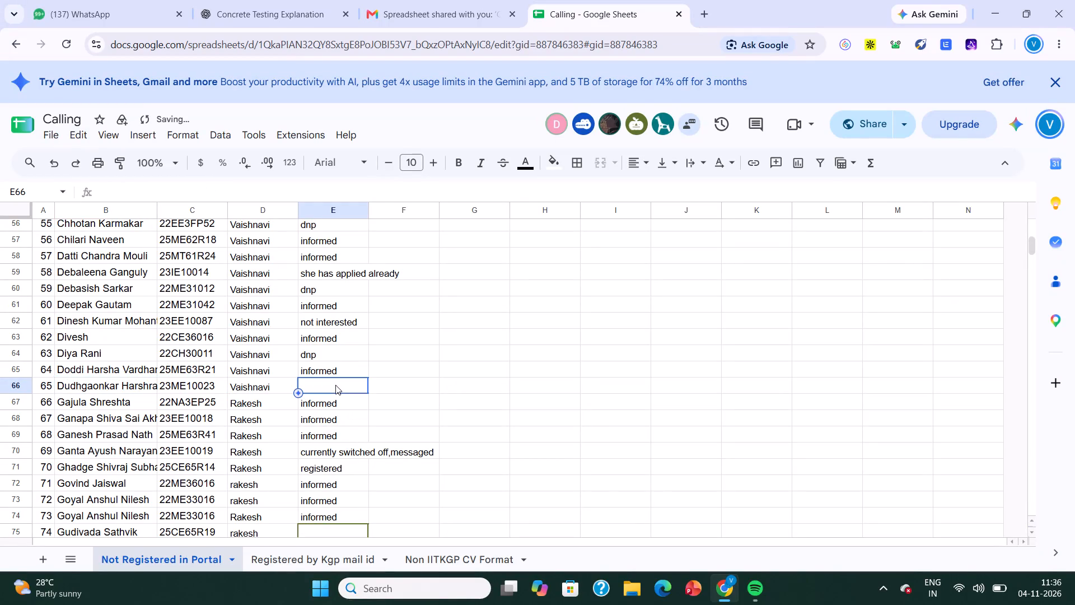
type("informed")
left_click(458, 413)
Find the first unassigned student after Mayank's block and enter "Vaishnavi" as the assigned caller in D141.
scroll(458, 413, "down", 2)
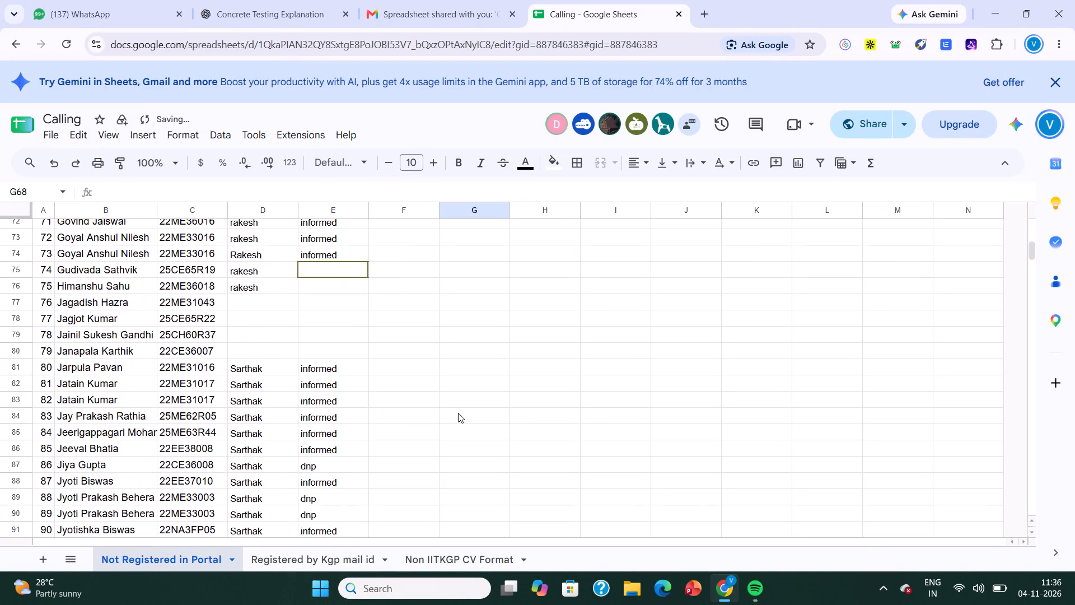
scroll(458, 413, "down", 10)
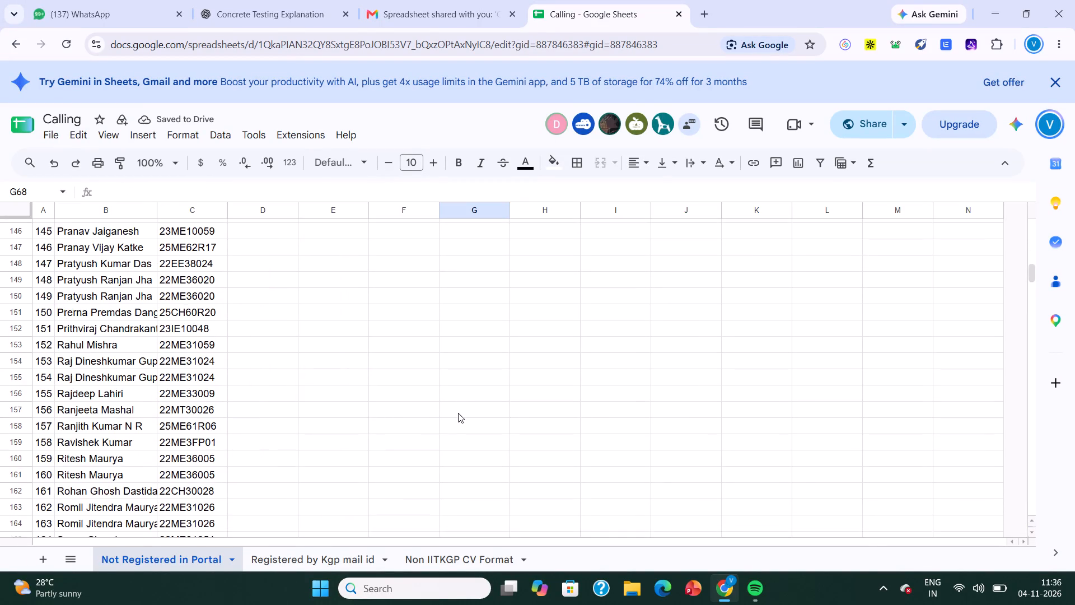
scroll(458, 413, "down", 7)
scroll(458, 413, "up", 3)
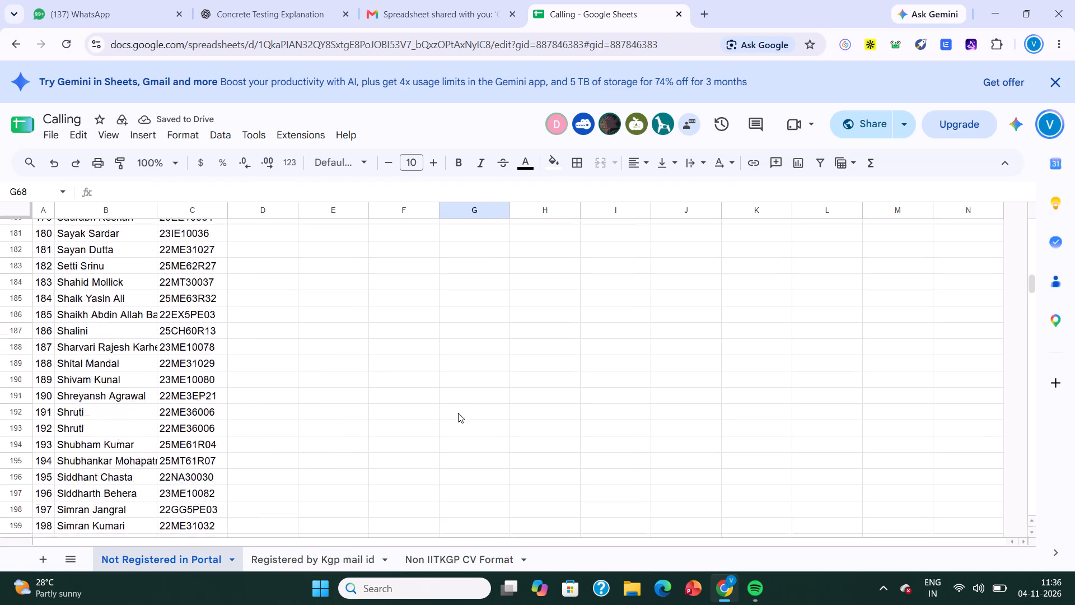
scroll(458, 413, "up", 6)
scroll(458, 413, "down", 1)
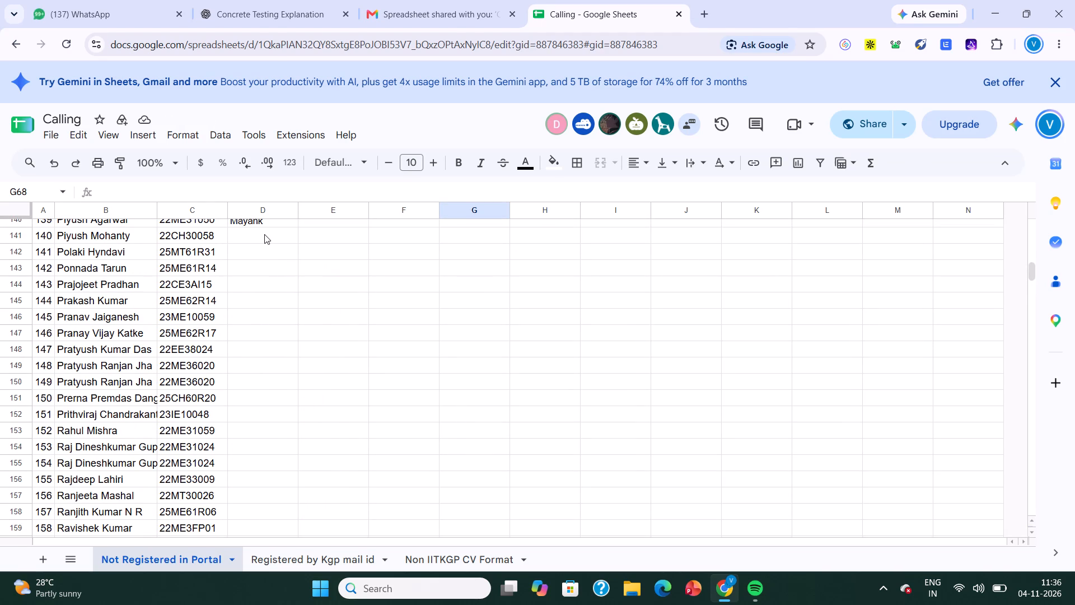
double_click(264, 234)
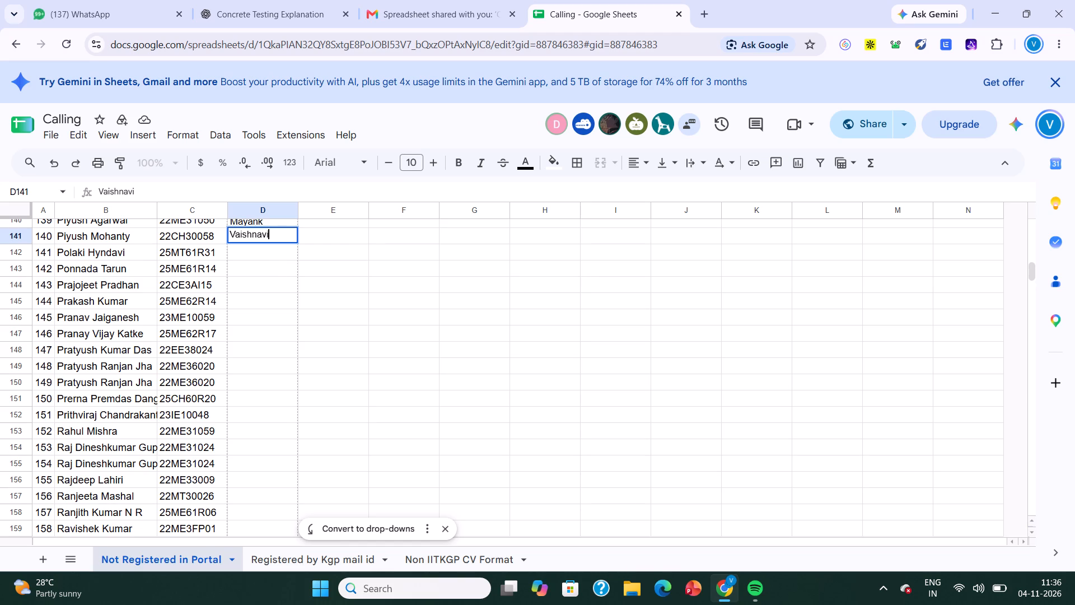
left_click(263, 252)
Fill the assigned caller "Vaishnavi" from D141 down through D158, covering the students numbered 140 to 157.
left_click_drag(283, 233, 283, 249)
left_click(283, 249)
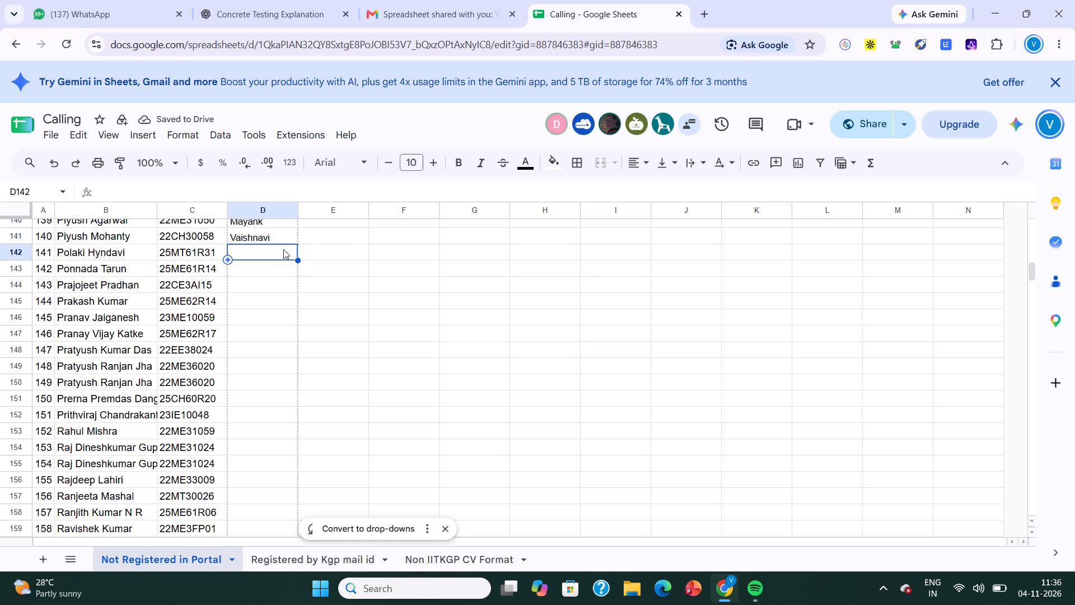
double_click(284, 237)
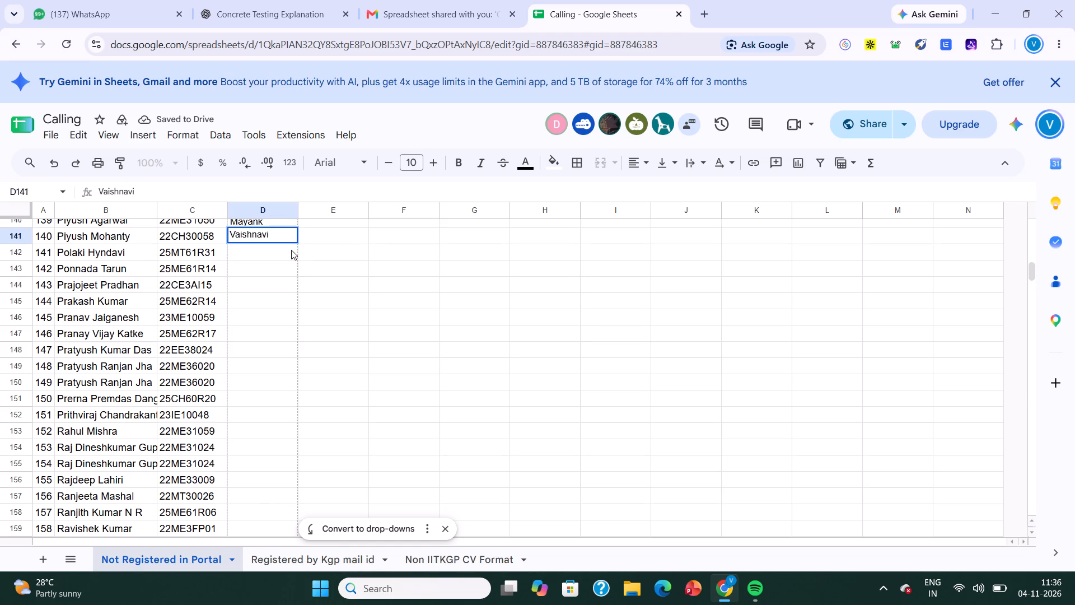
left_click(291, 250)
left_click(294, 234)
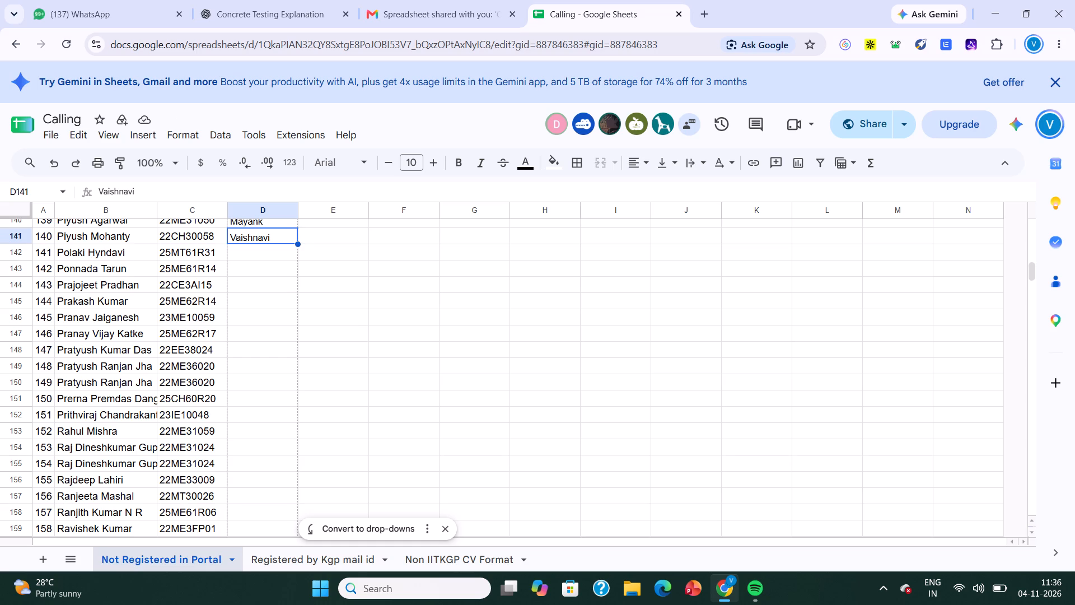
left_click_drag(297, 245, 278, 548)
left_click_drag(278, 548, 281, 478)
left_click(320, 415)
Enter the call status "busy" in E141 for the student numbered 140, and open the status cell E142.
scroll(320, 415, "up", 1)
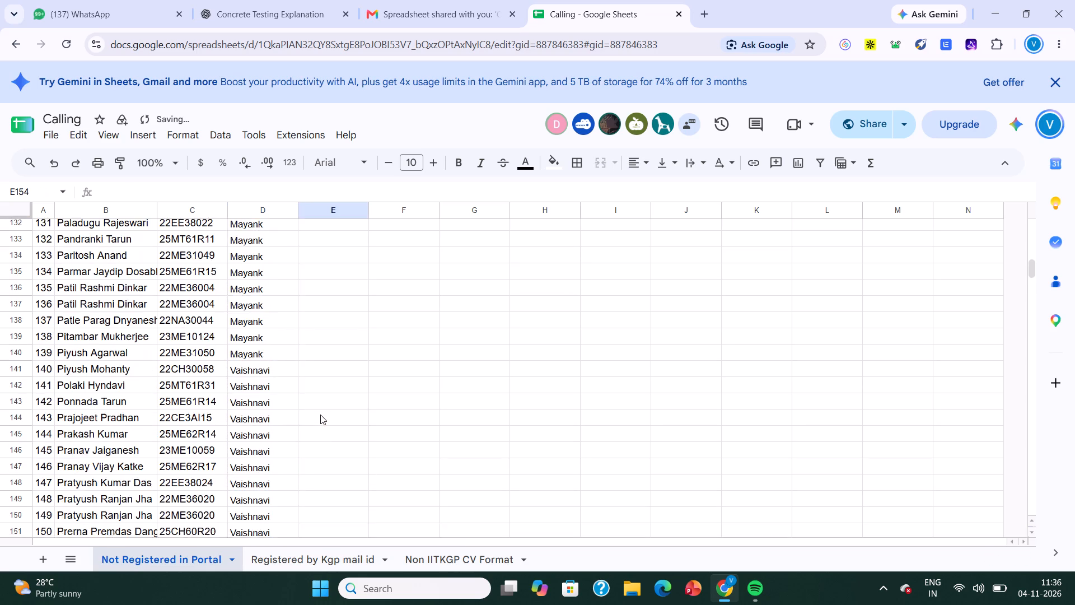
scroll(320, 415, "up", 1)
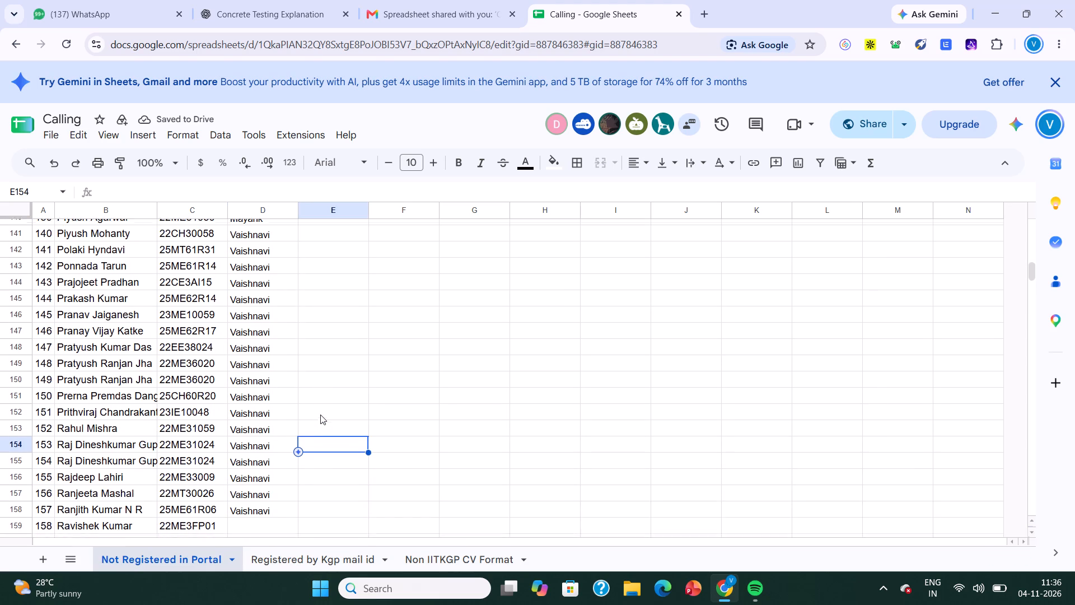
scroll(320, 415, "up", 1)
double_click(324, 245)
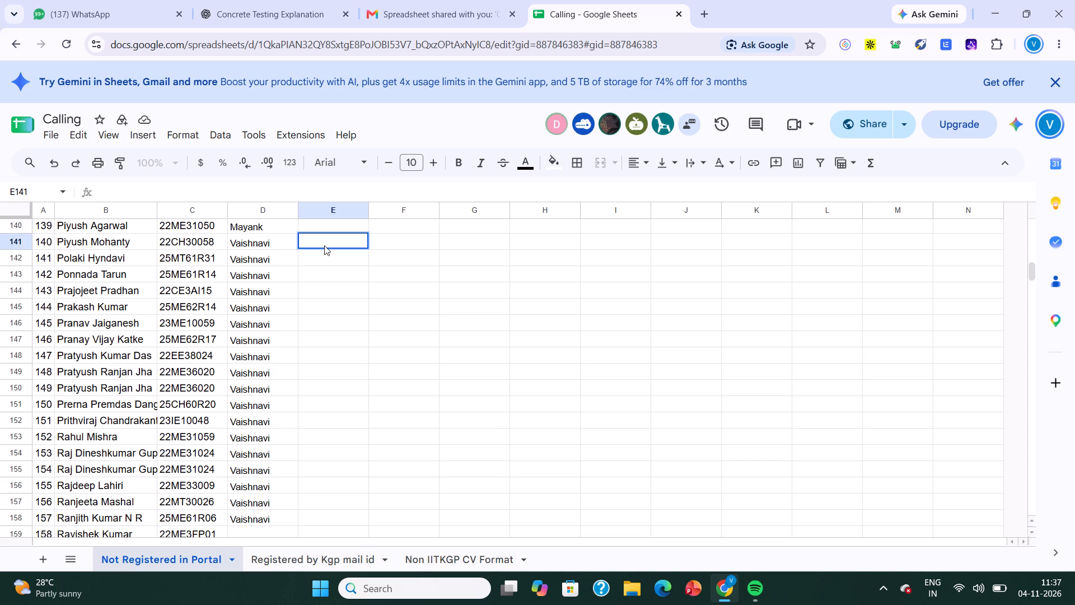
type("busy")
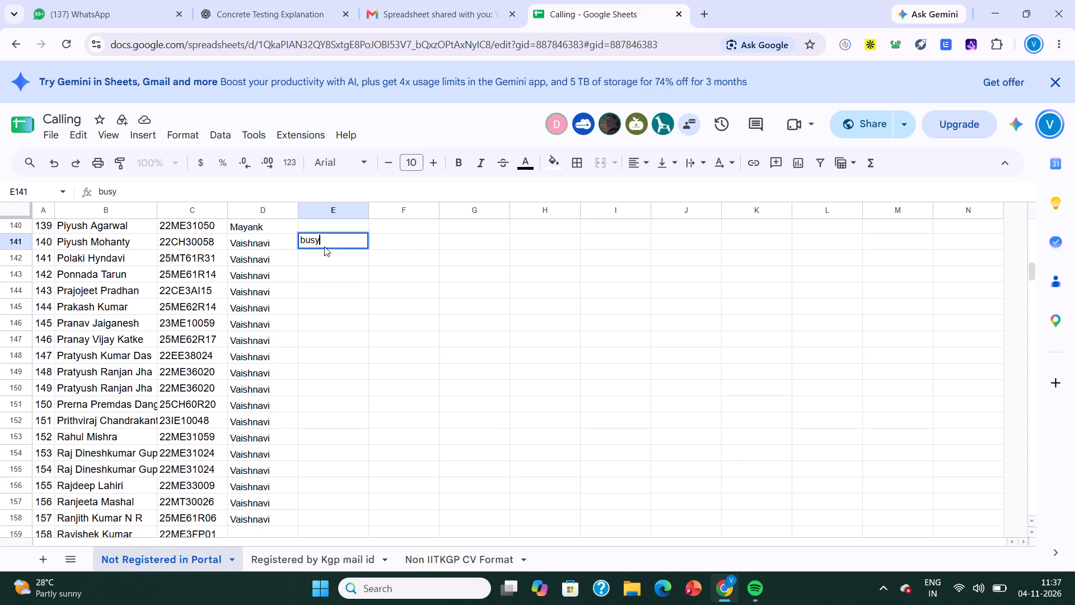
double_click(323, 257)
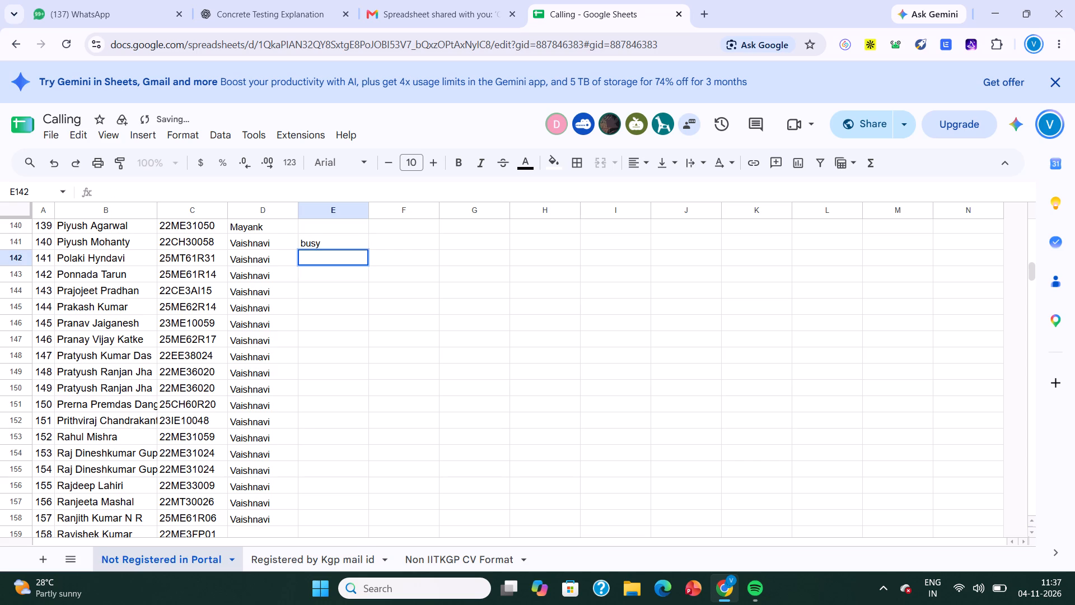
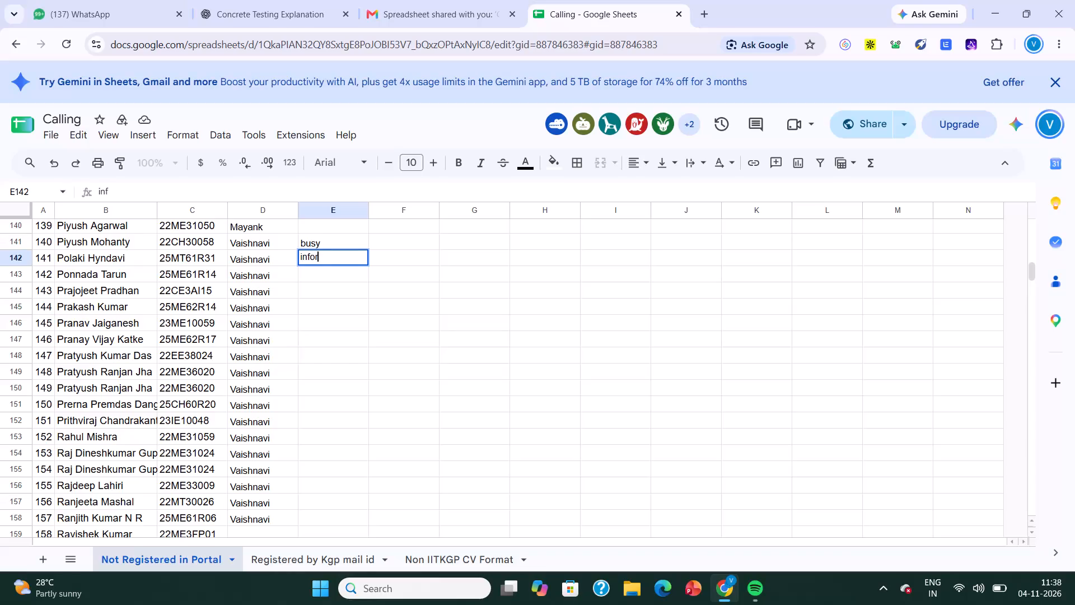
Enter the call status "informed" in E142 for the student numbered 141.
double_click(320, 274)
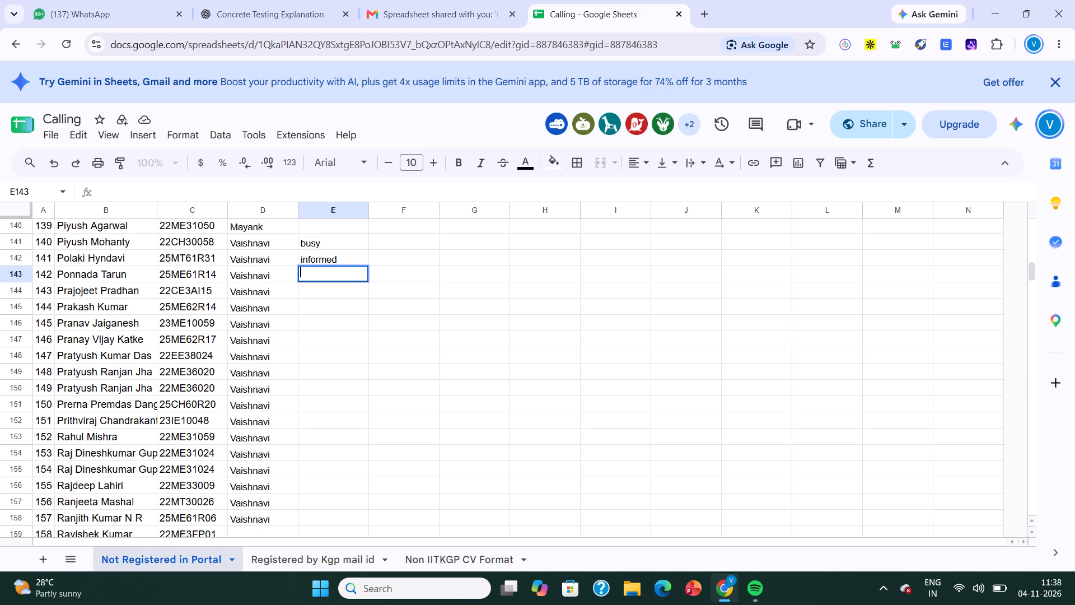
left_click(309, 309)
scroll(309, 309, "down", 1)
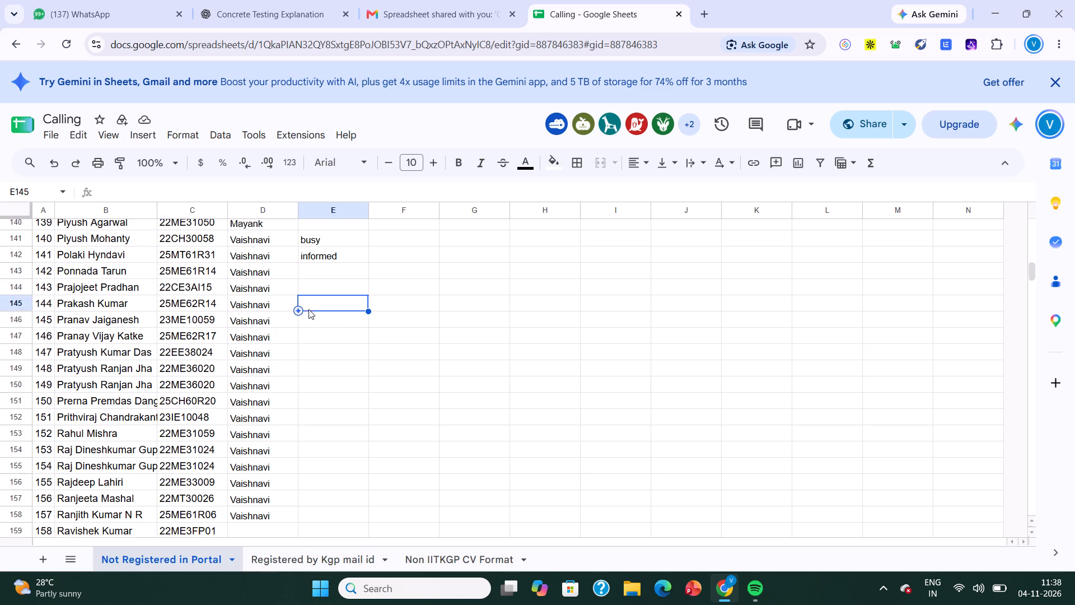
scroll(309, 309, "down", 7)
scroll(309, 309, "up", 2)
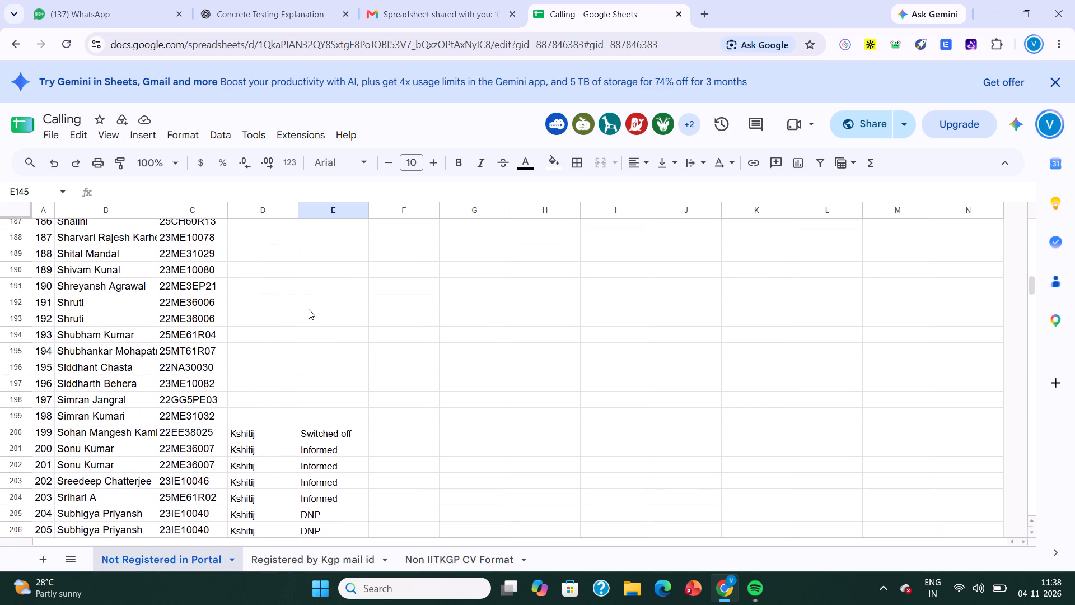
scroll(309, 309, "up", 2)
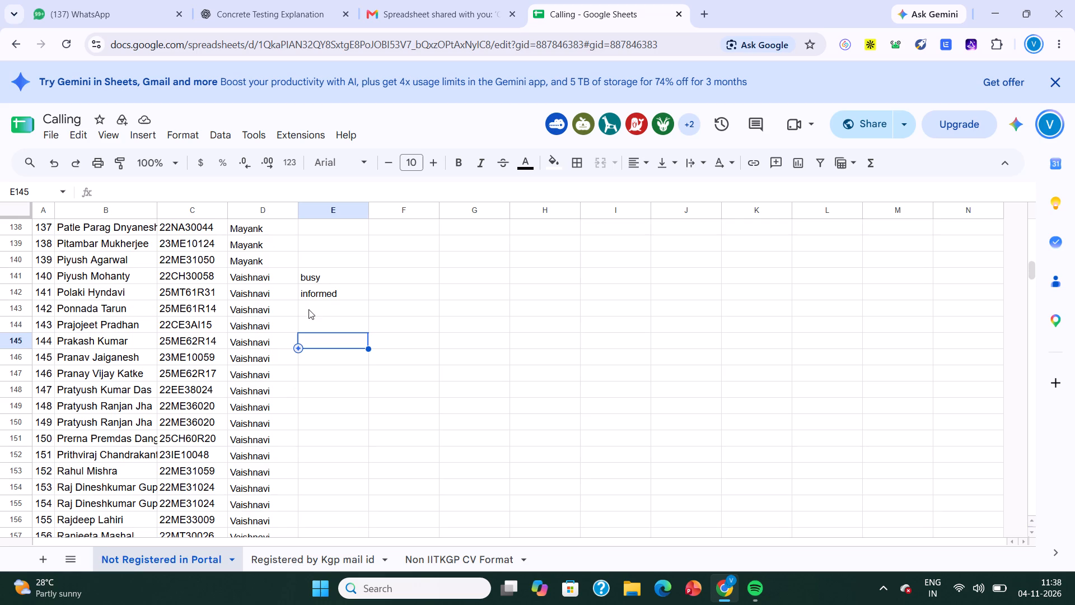
Enter the call status "-informed" in E143 for the student numbered 142, and open the status cell E144.
double_click(322, 309)
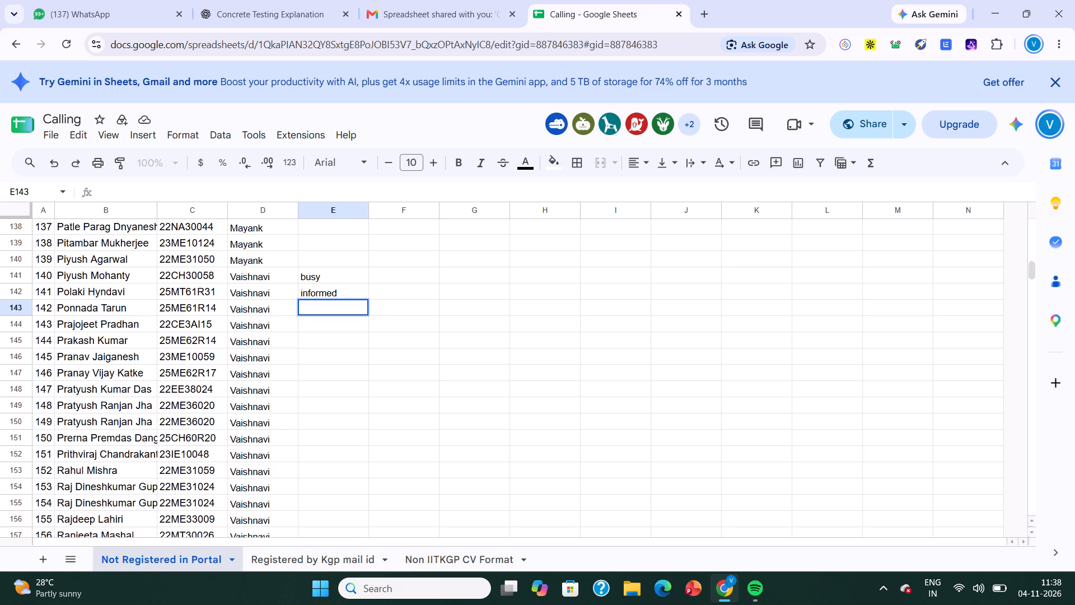
key("minus")
type("informed")
double_click(336, 326)
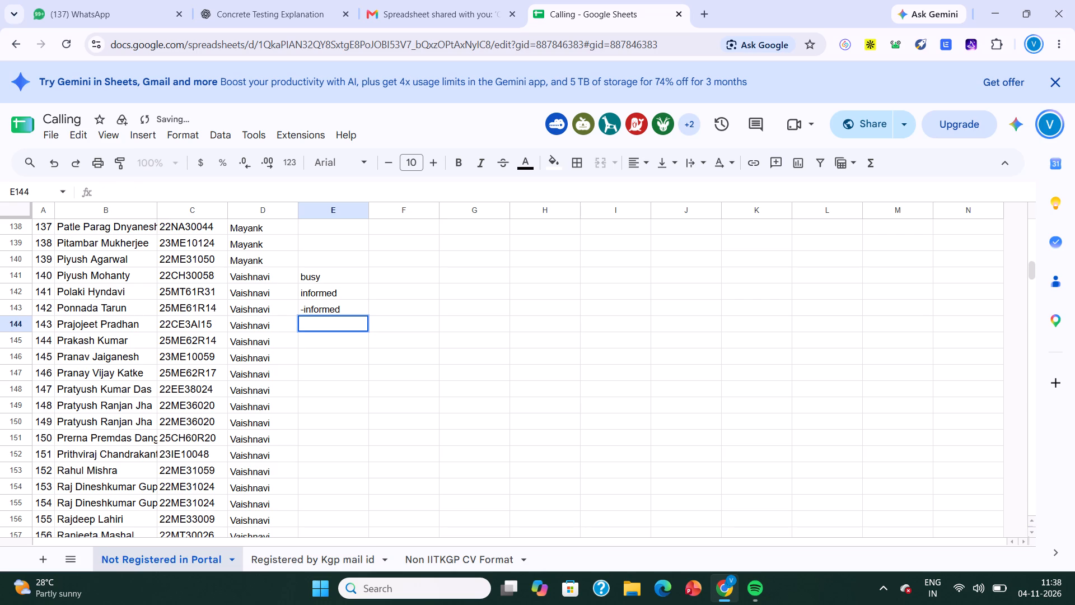
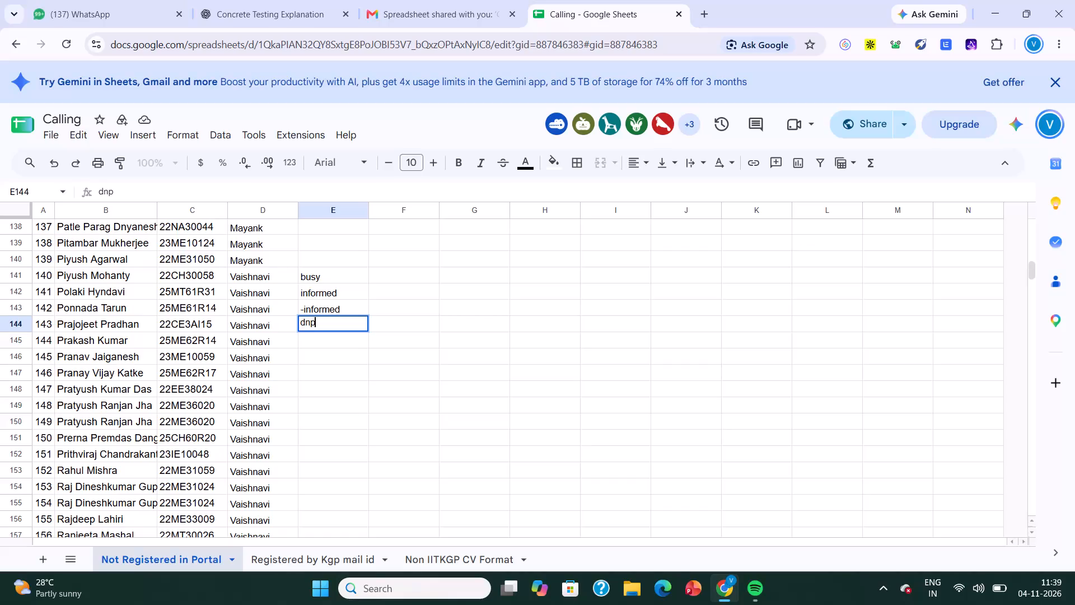
Commit the call status "dnp" in E144 for the student numbered 143, and open the status cell E145.
double_click(335, 339)
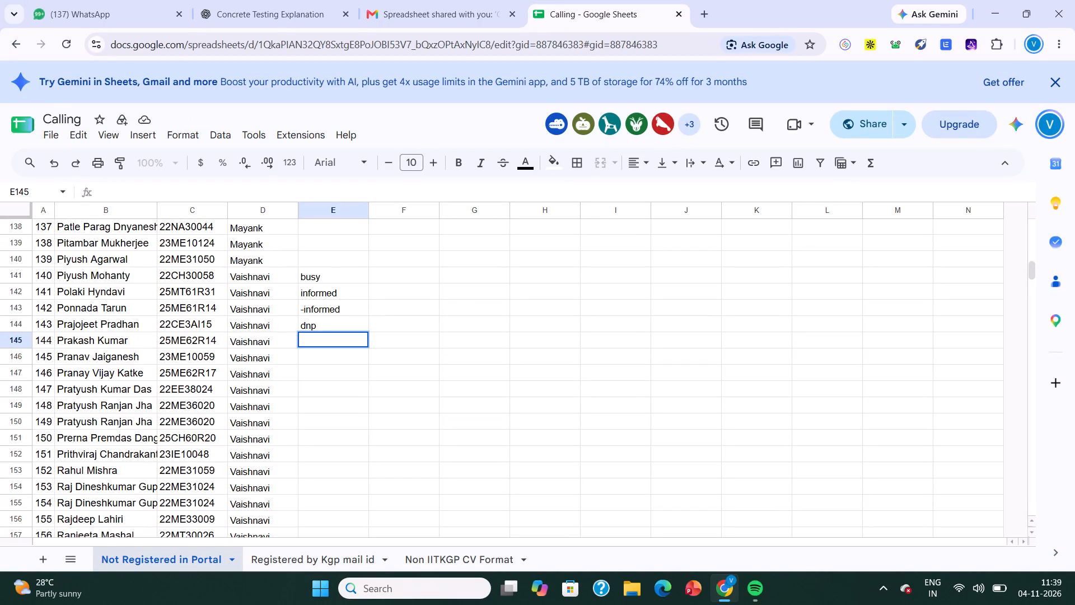
Look through the caller assignments in Not Registered in Portal and the Registered by Kgp mail id and Non IITKGP CV Format sheets.
scroll(335, 339, "down", 3)
scroll(293, 389, "down", 3)
scroll(293, 389, "up", 1)
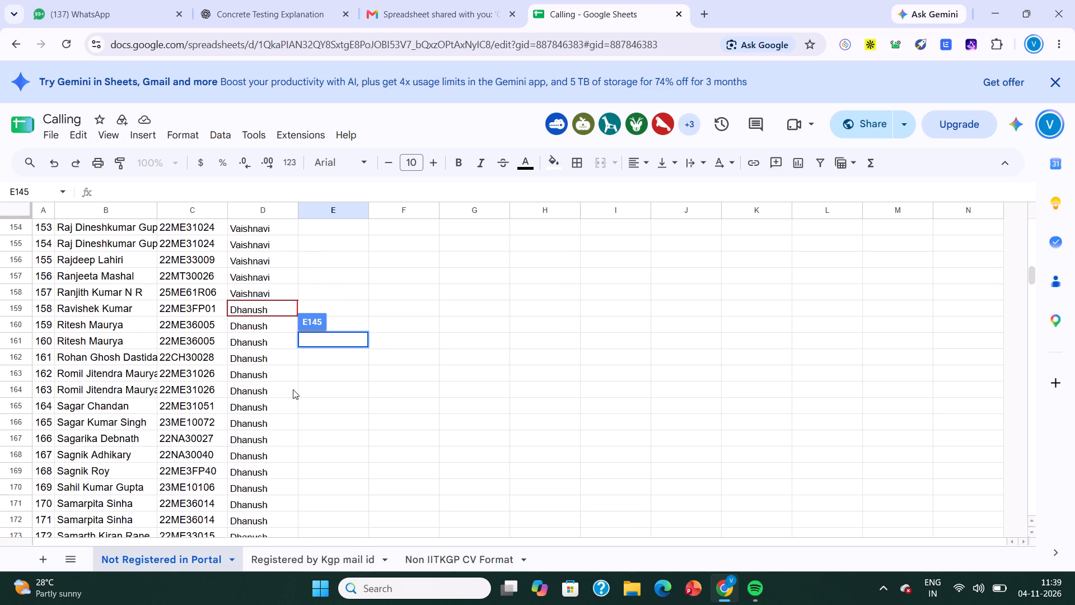
scroll(293, 389, "up", 1)
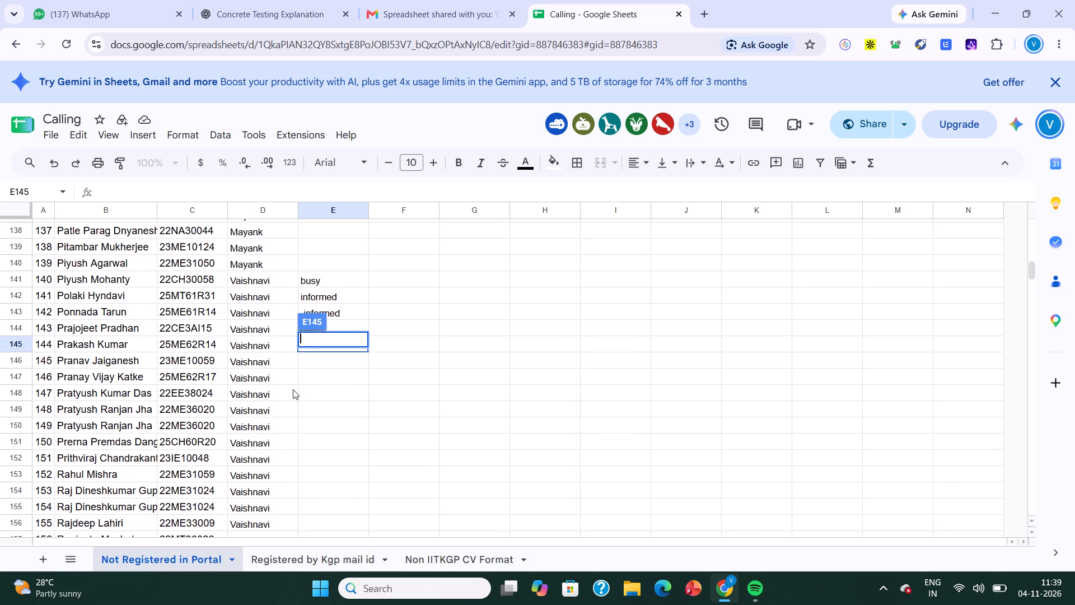
left_click(293, 389)
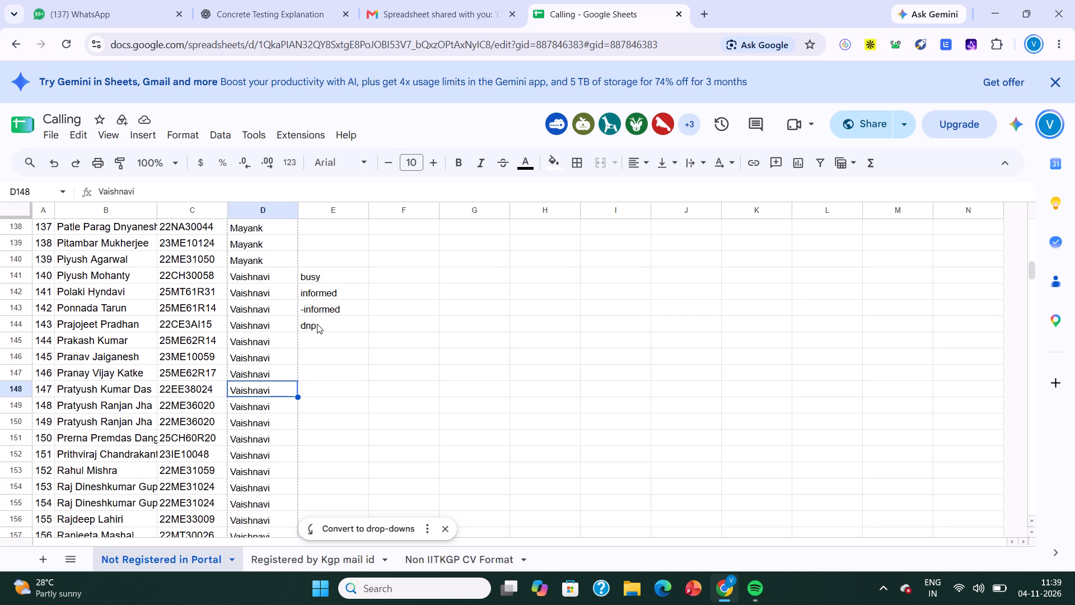
left_click(314, 338)
left_click(312, 557)
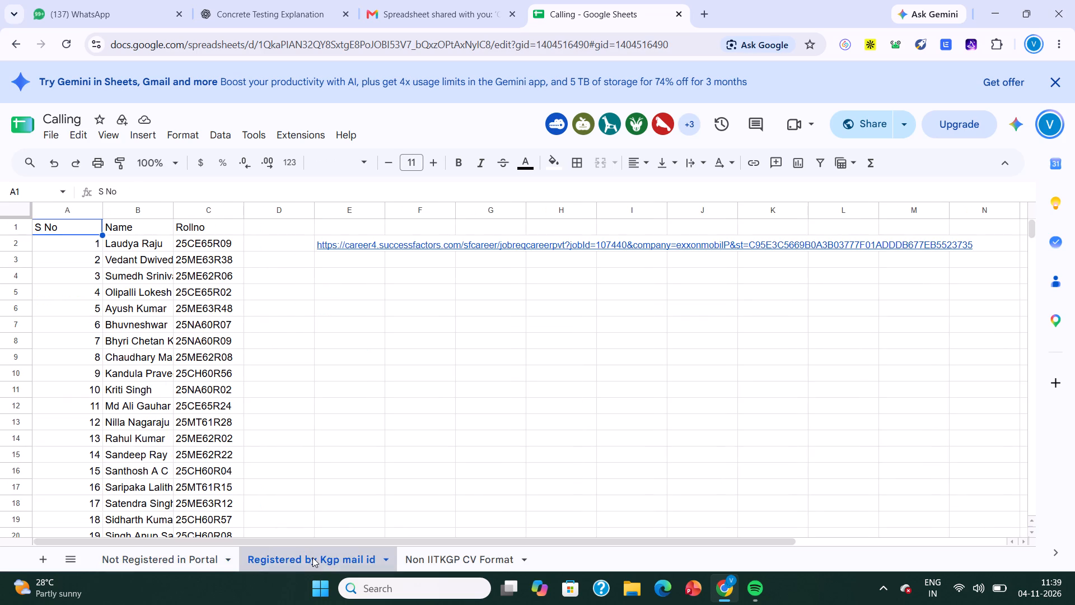
scroll(374, 473, "down", 6)
scroll(374, 473, "up", 6)
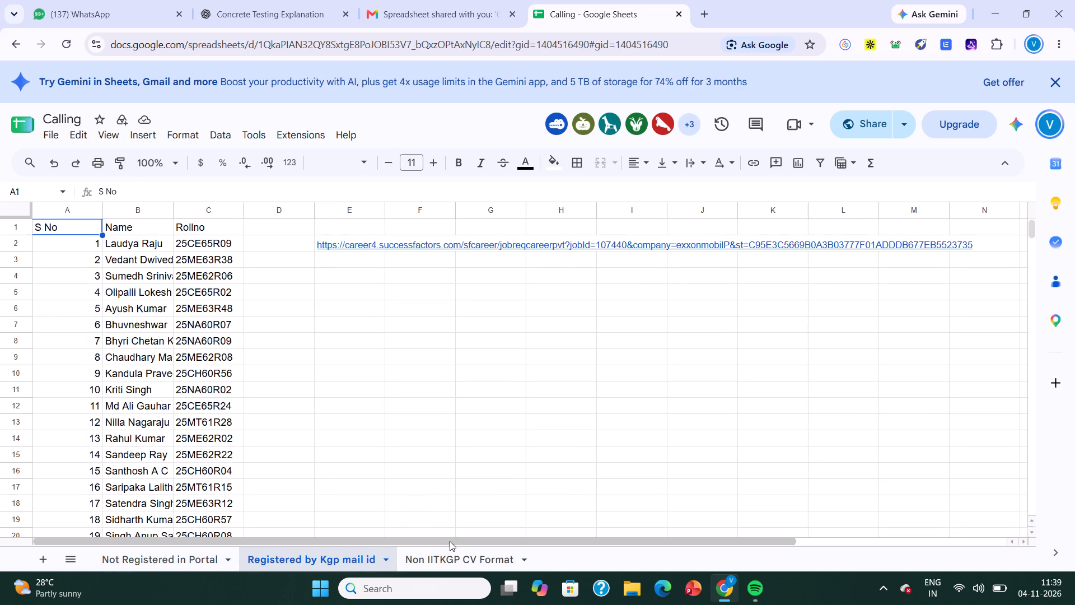
left_click(448, 552)
scroll(330, 413, "down", 5)
scroll(330, 413, "up", 5)
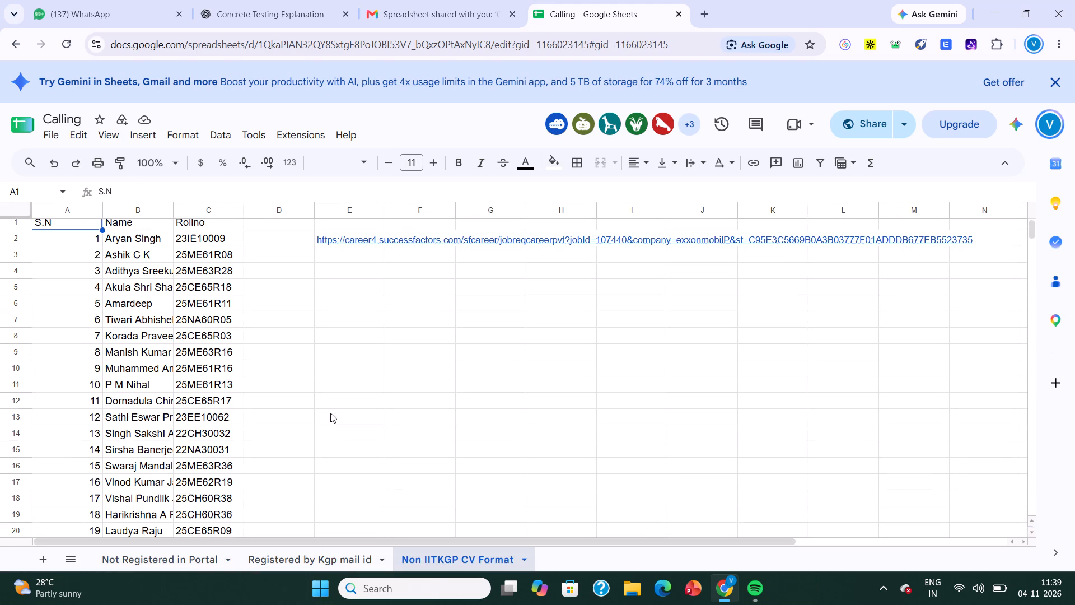
left_click(170, 571)
scroll(279, 486, "down", 2)
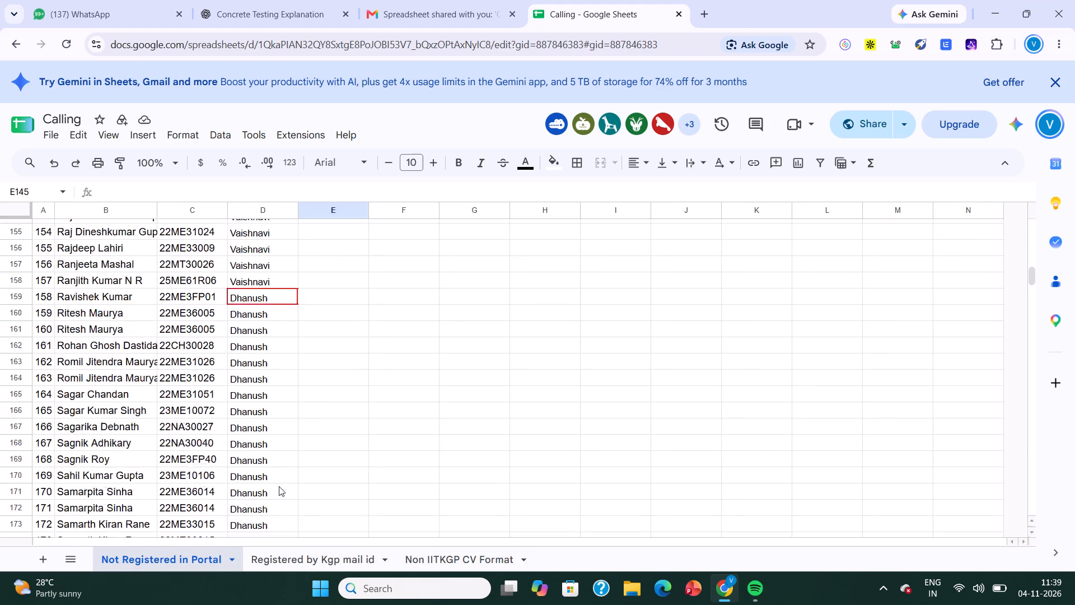
scroll(279, 486, "down", 3)
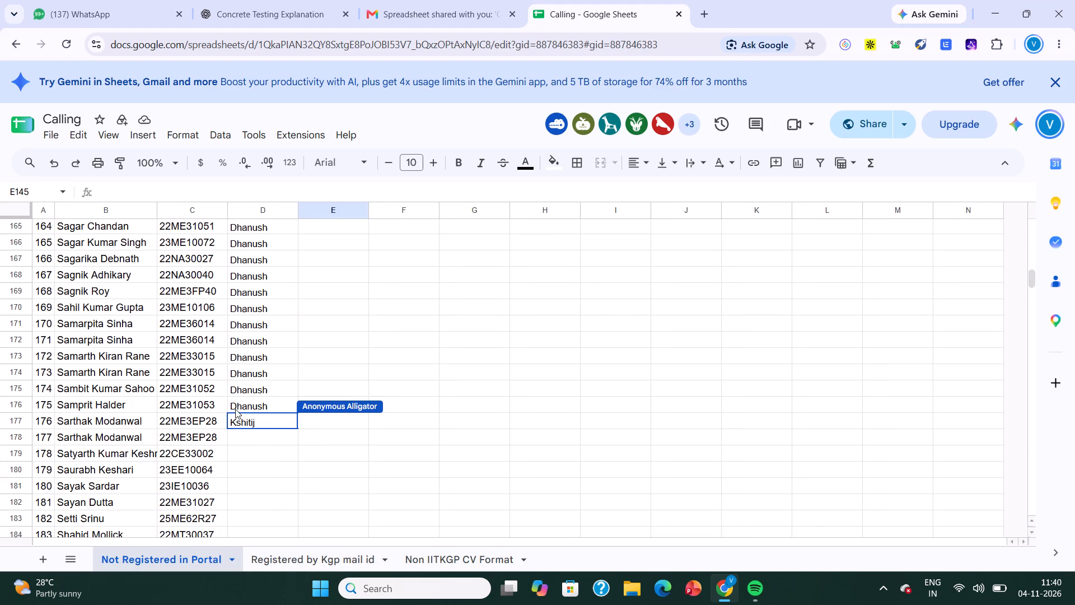
scroll(349, 331, "up", 2)
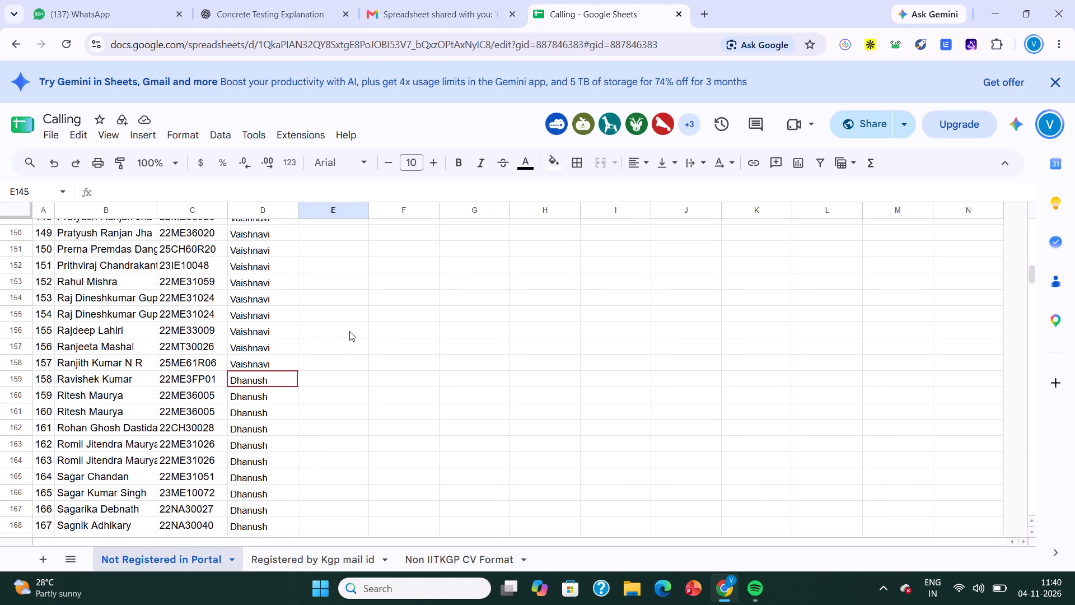
scroll(349, 331, "up", 3)
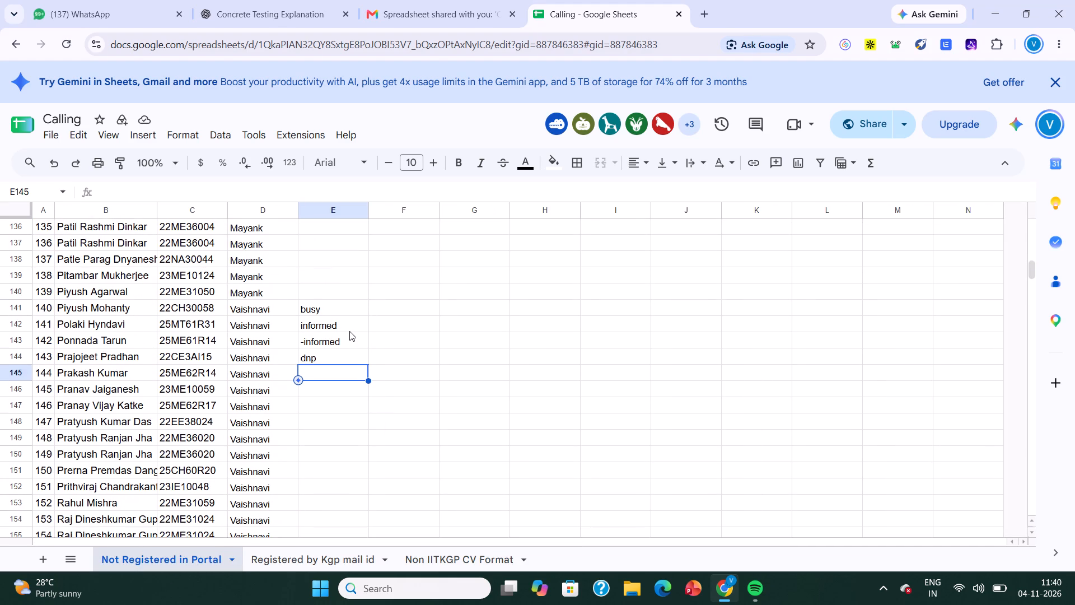
Remove the leading hyphen from the call status in E143 so it reads "informed", and reopen the status cell E145.
scroll(290, 469, "down", 1)
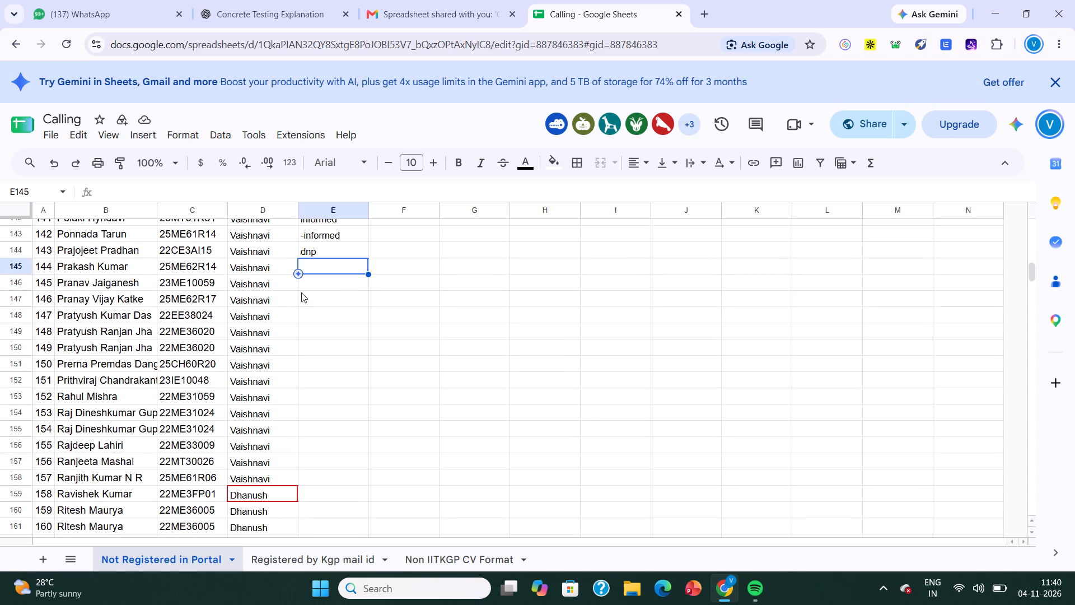
double_click(312, 231)
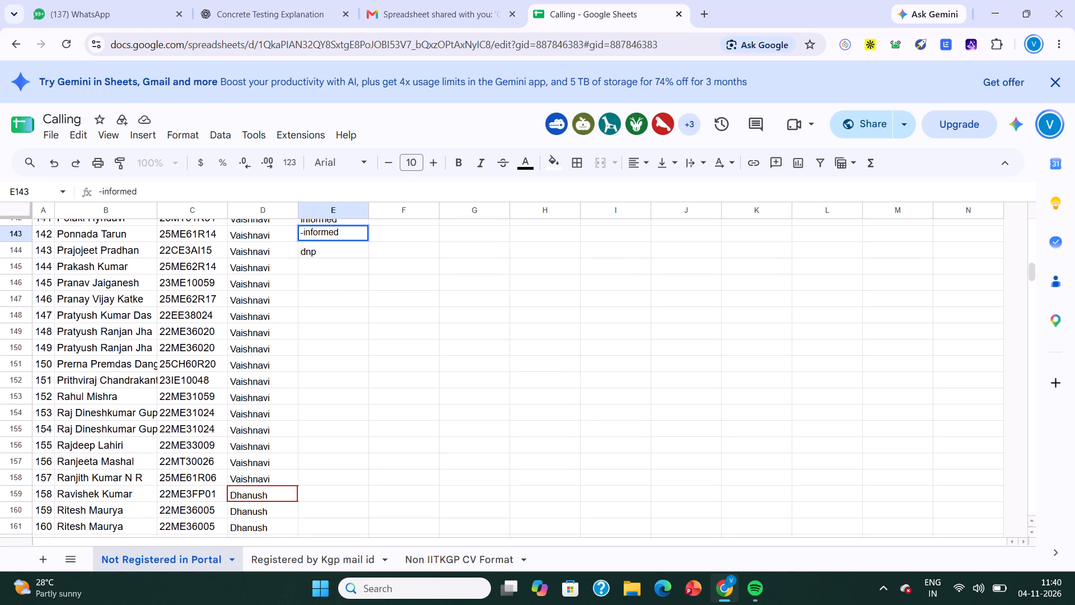
left_click(303, 234)
key("BackSpace")
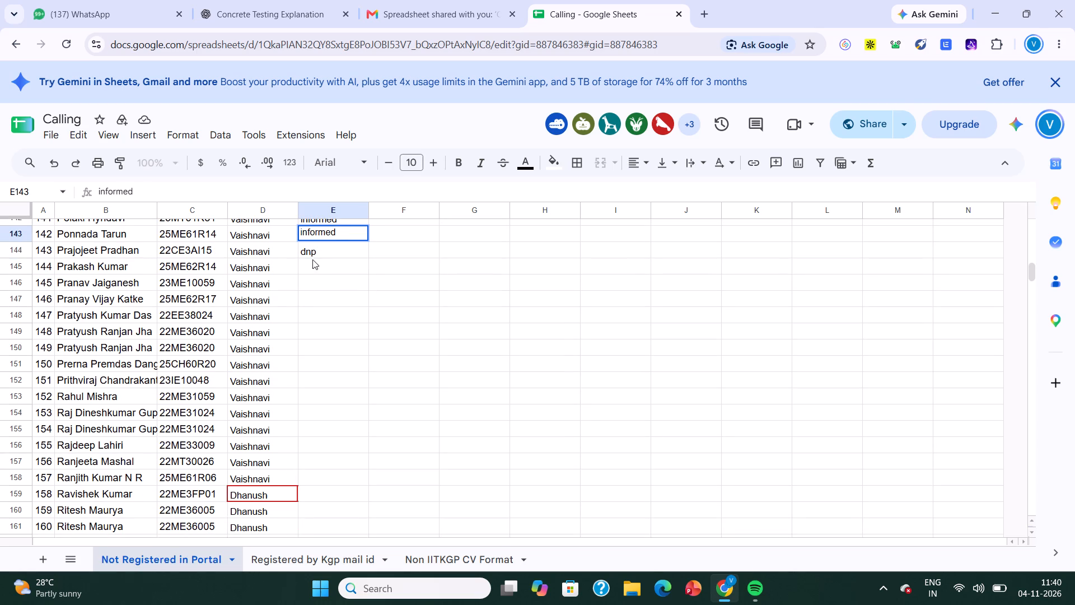
double_click(320, 264)
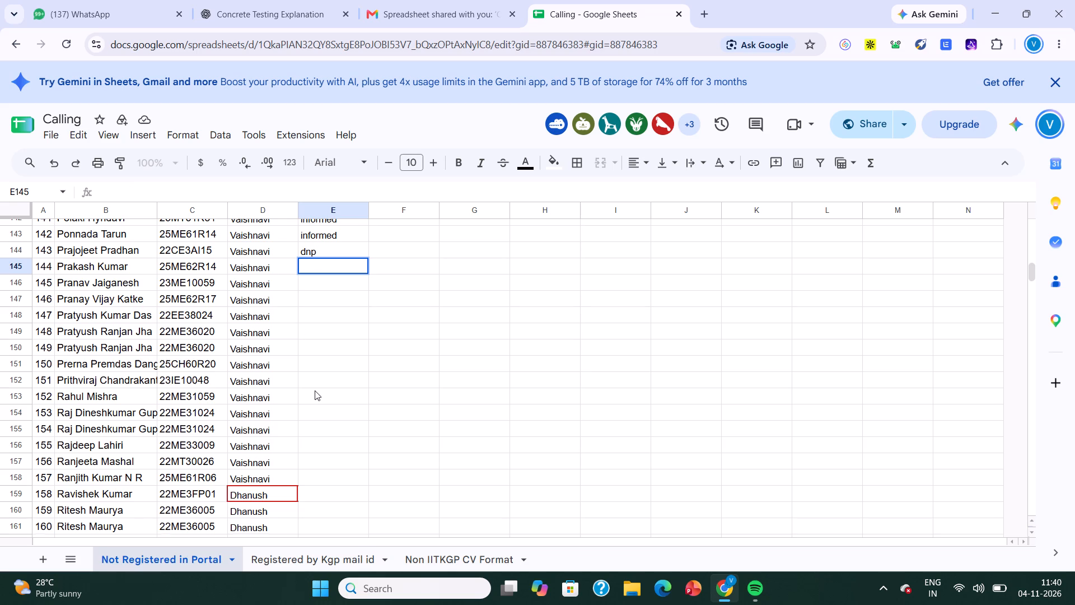
Examine the statuses recorded in column E for the students assigned to the other callers, Mayank, Dhanush and Kshitij.
scroll(315, 390, "down", 10)
scroll(315, 390, "up", 2)
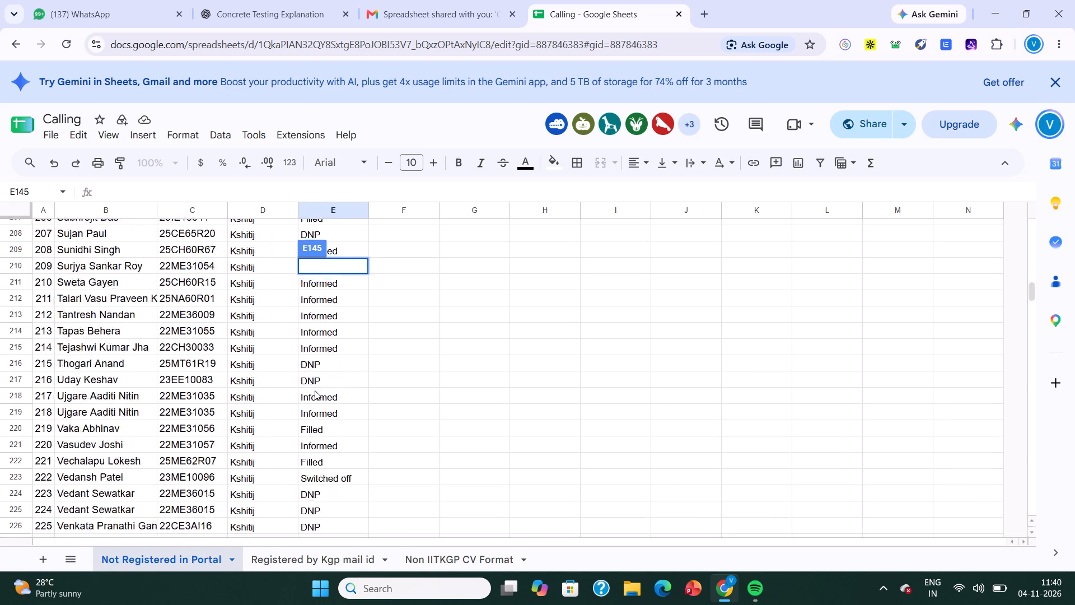
scroll(315, 390, "up", 4)
scroll(315, 390, "down", 1)
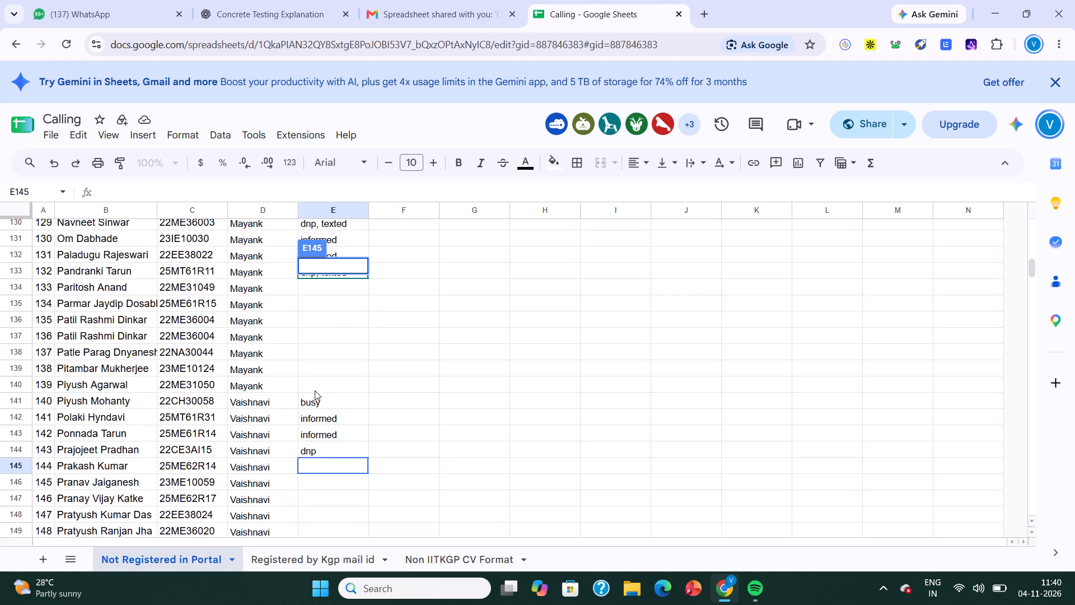
scroll(315, 390, "down", 4)
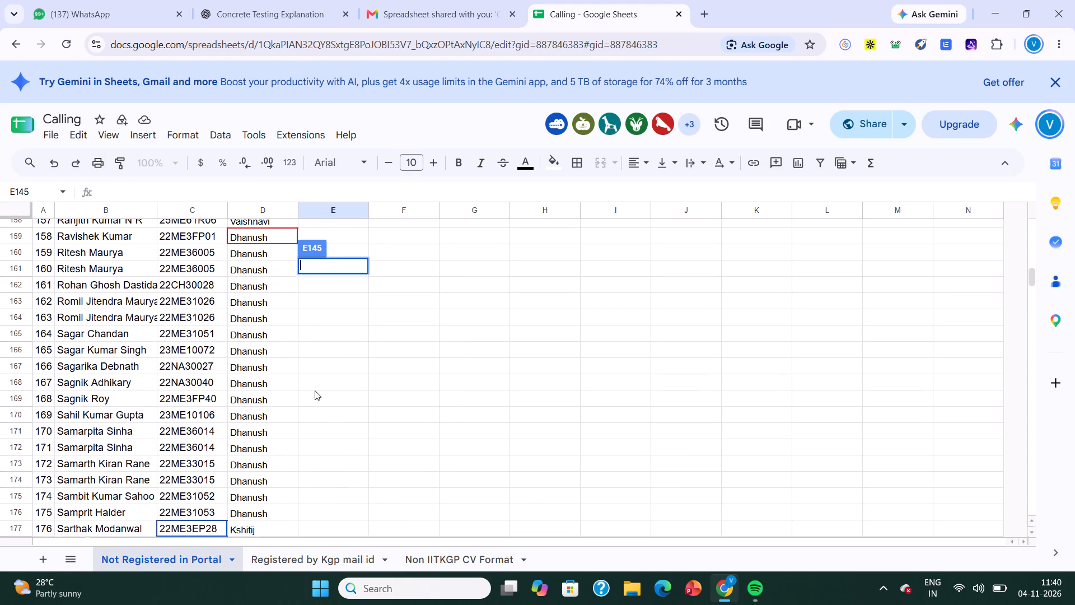
scroll(315, 390, "down", 2)
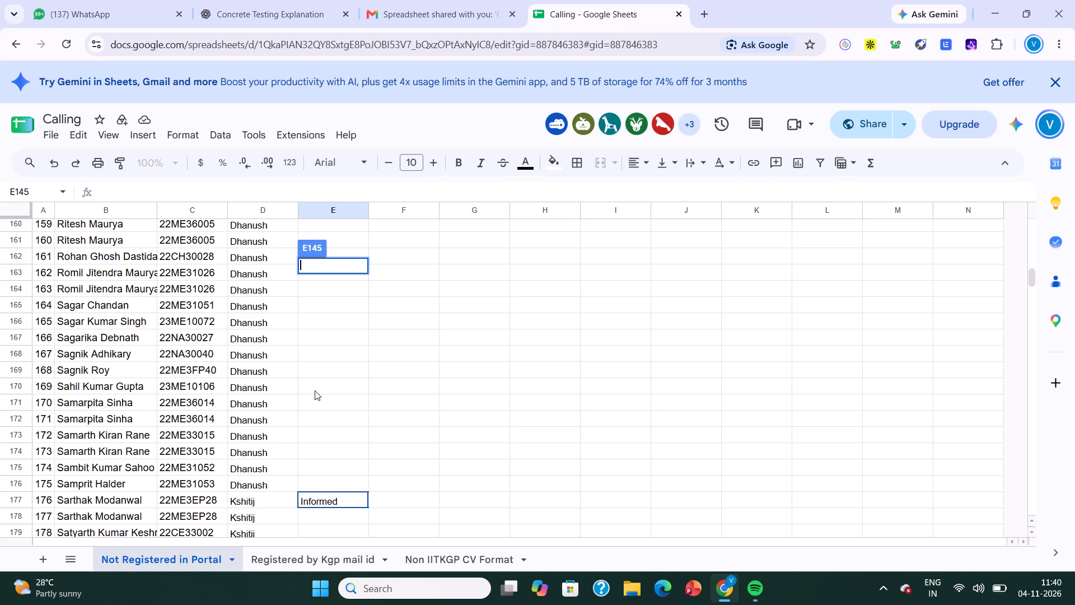
left_click(342, 355)
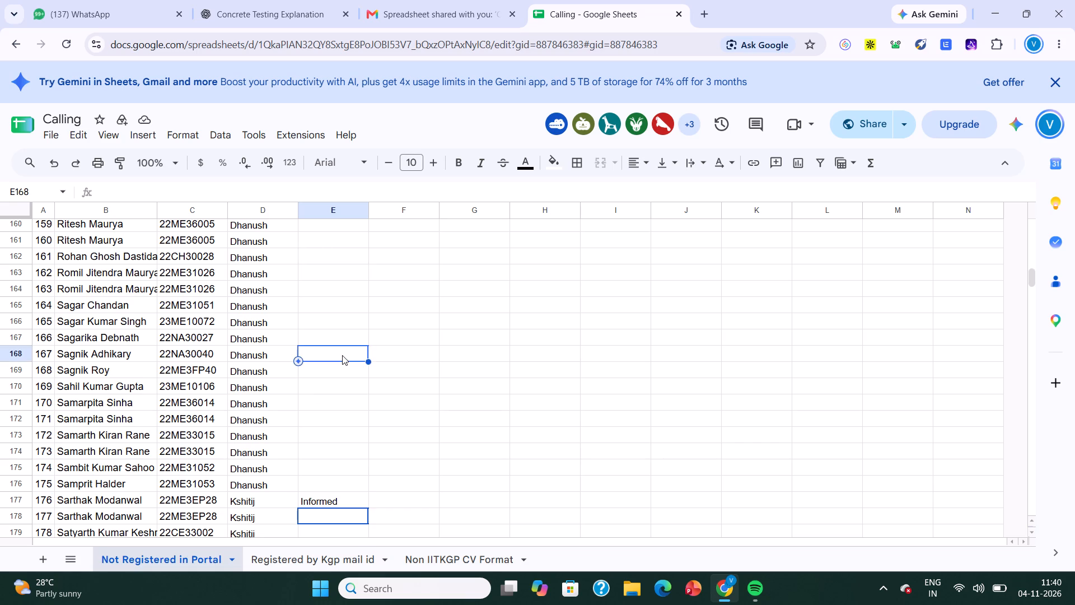
Enter the call status "informed" in E145 for the student numbered 144, and open the status cell E146.
scroll(342, 355, "up", 1)
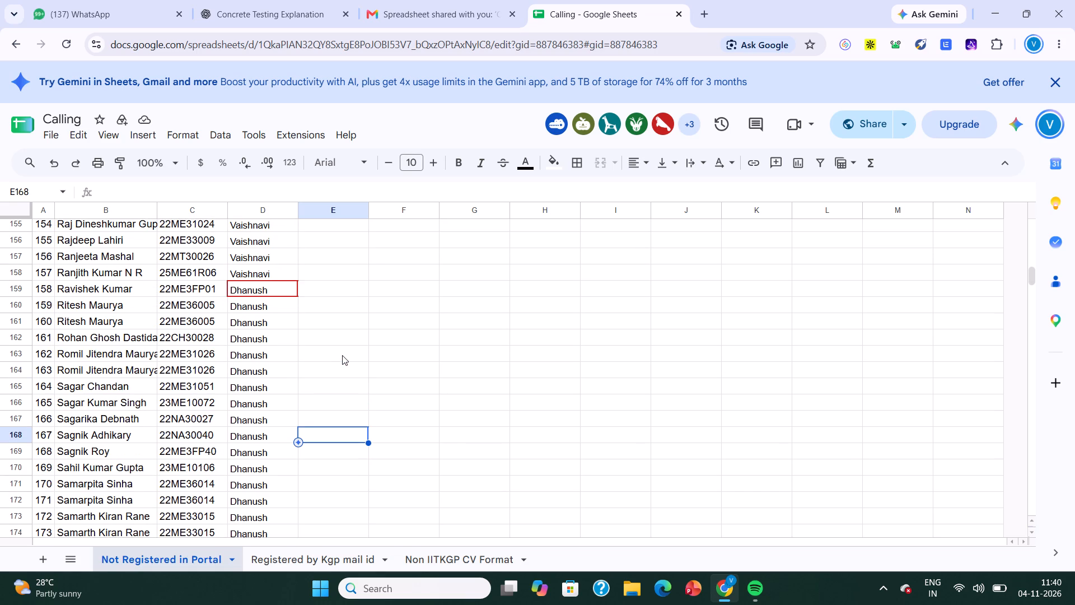
scroll(342, 355, "up", 4)
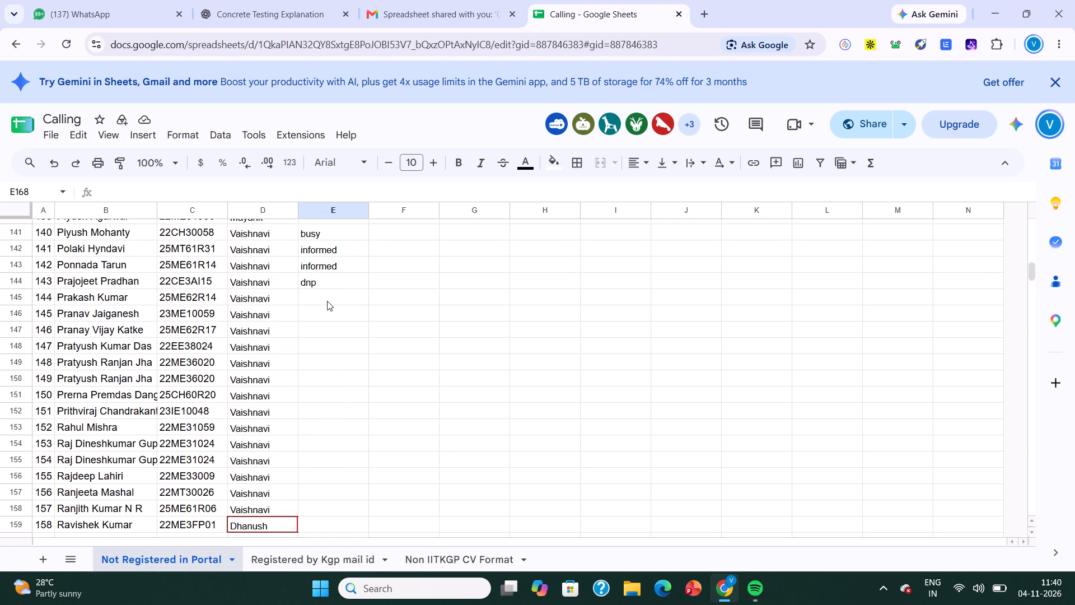
double_click(327, 301)
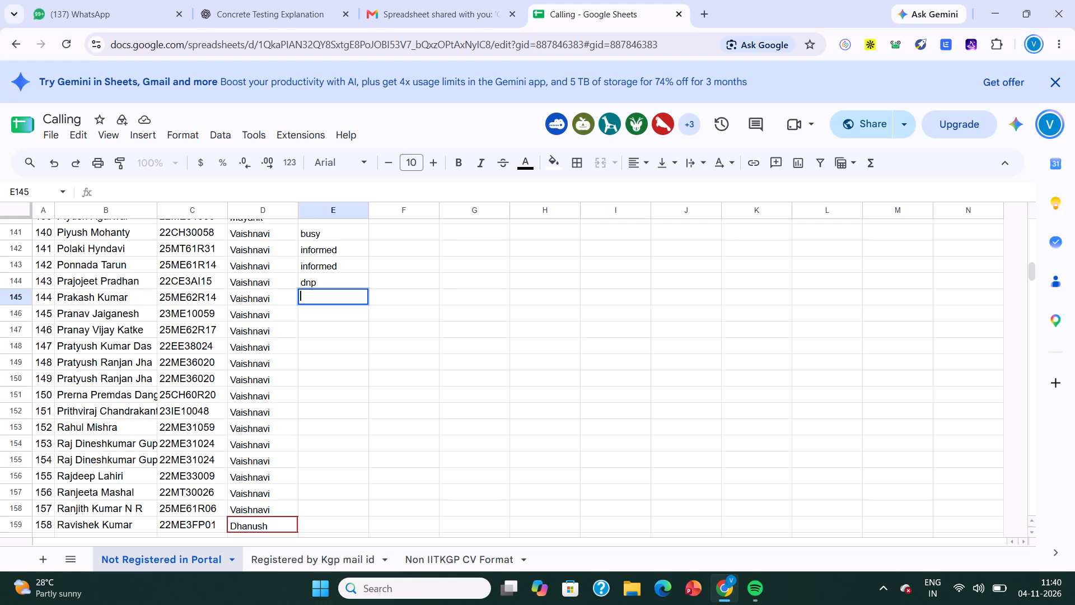
type("informed")
double_click(345, 316)
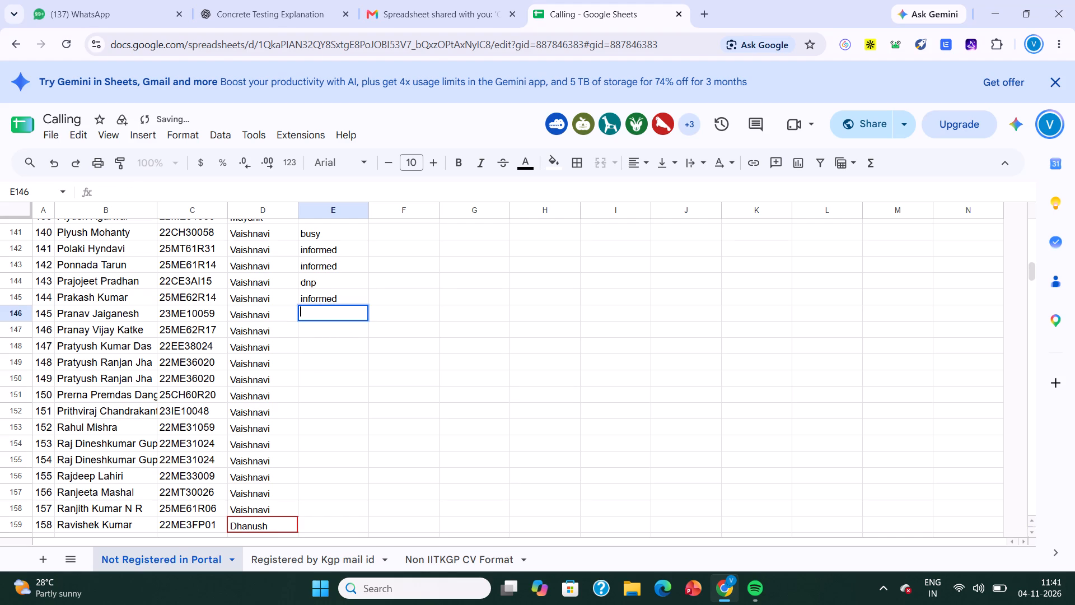
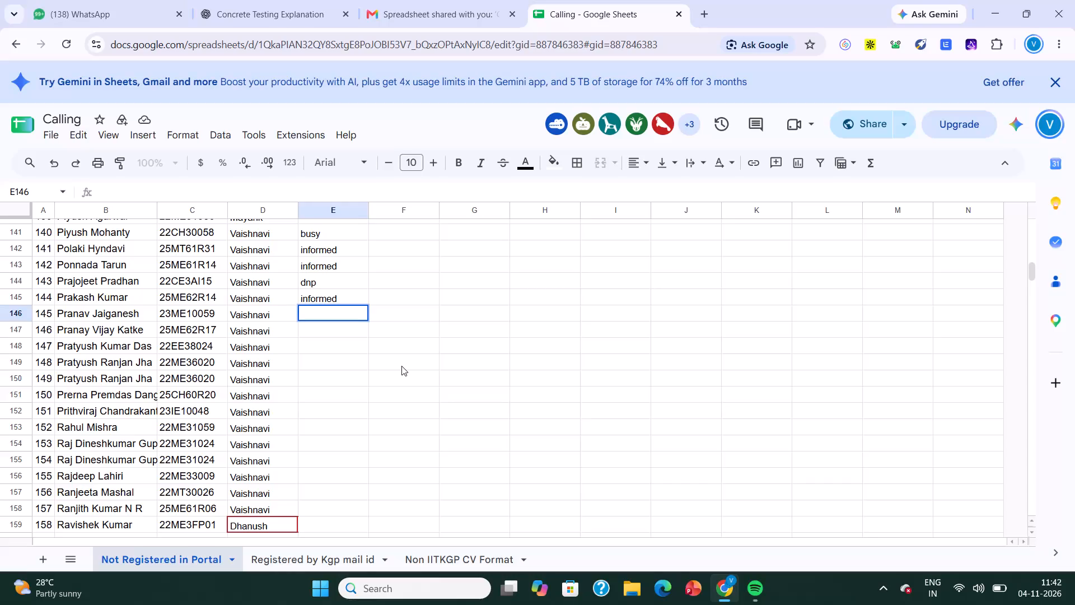
Enter the call status starting with "info" in E146 for the student numbered 145.
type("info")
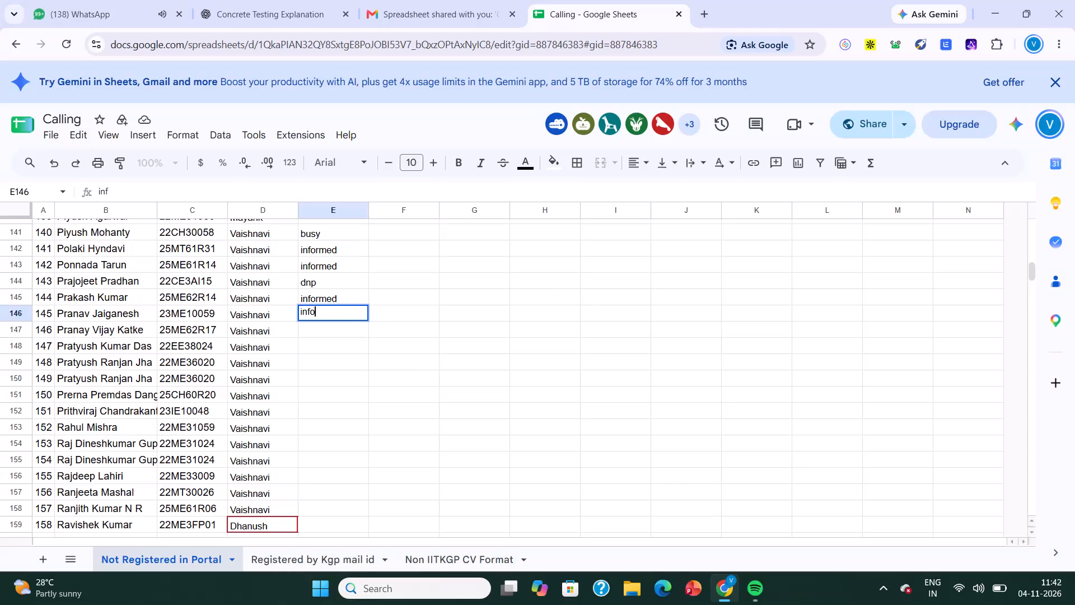
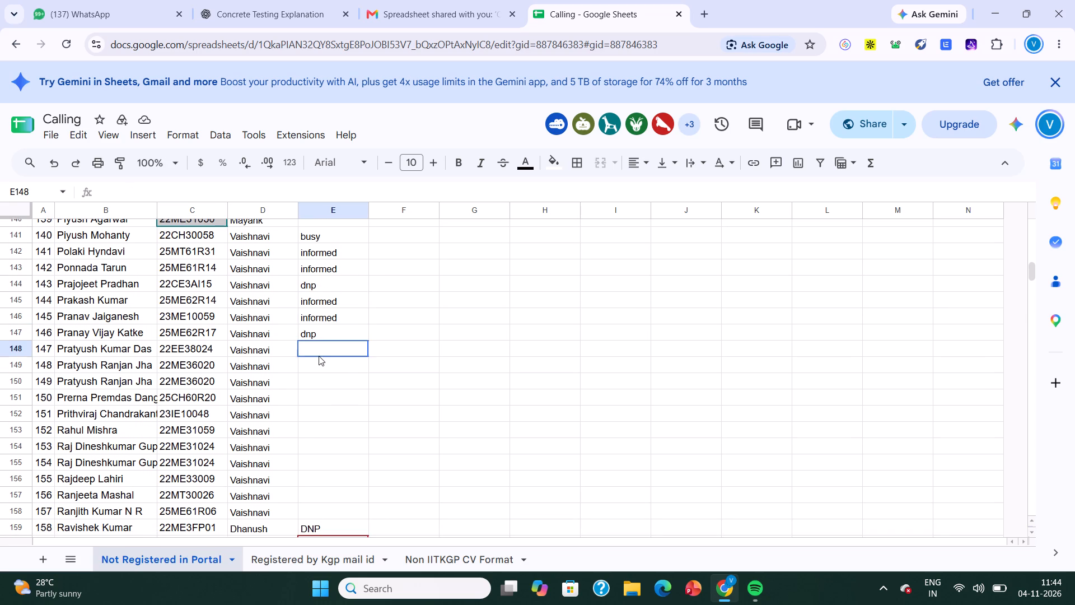
Enter the call status "informed" in E148 for the student numbered 147.
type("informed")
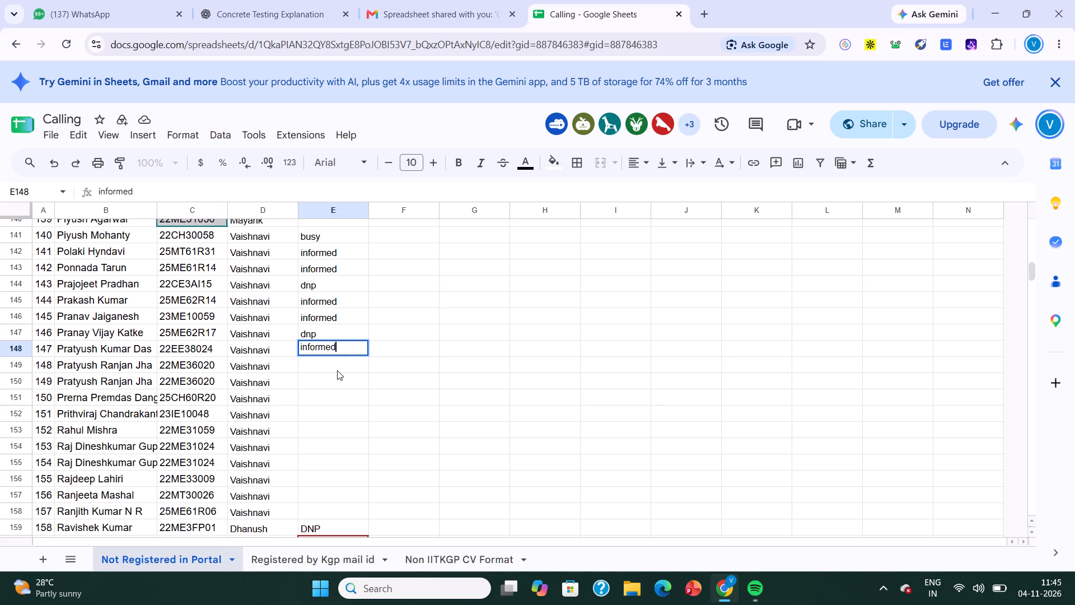
Complete the call status entry "informed" in E148 and open the status cell E149 for the student numbered 148.
double_click(338, 372)
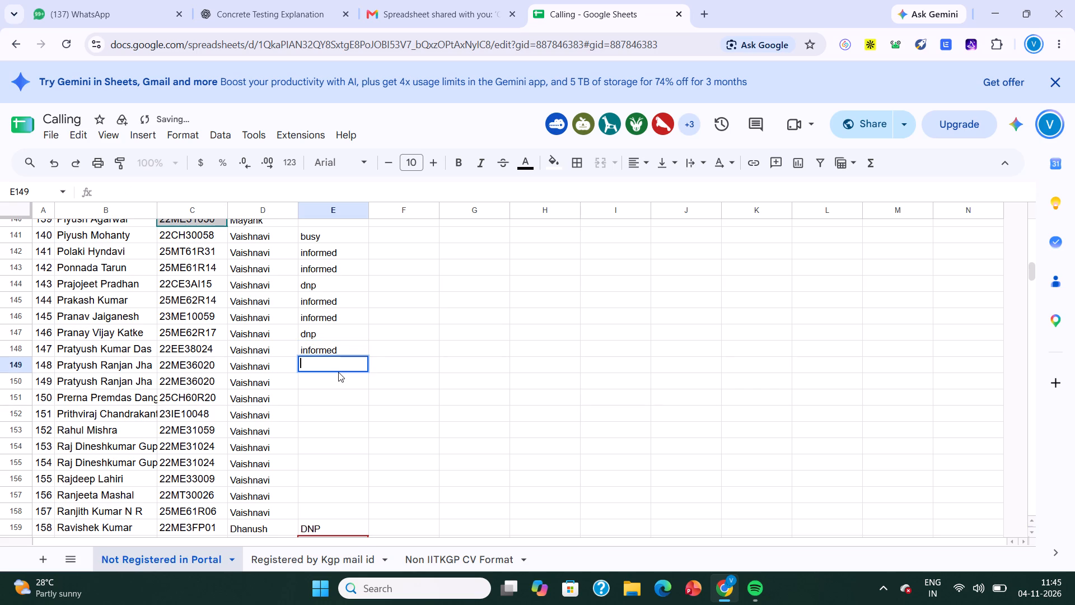
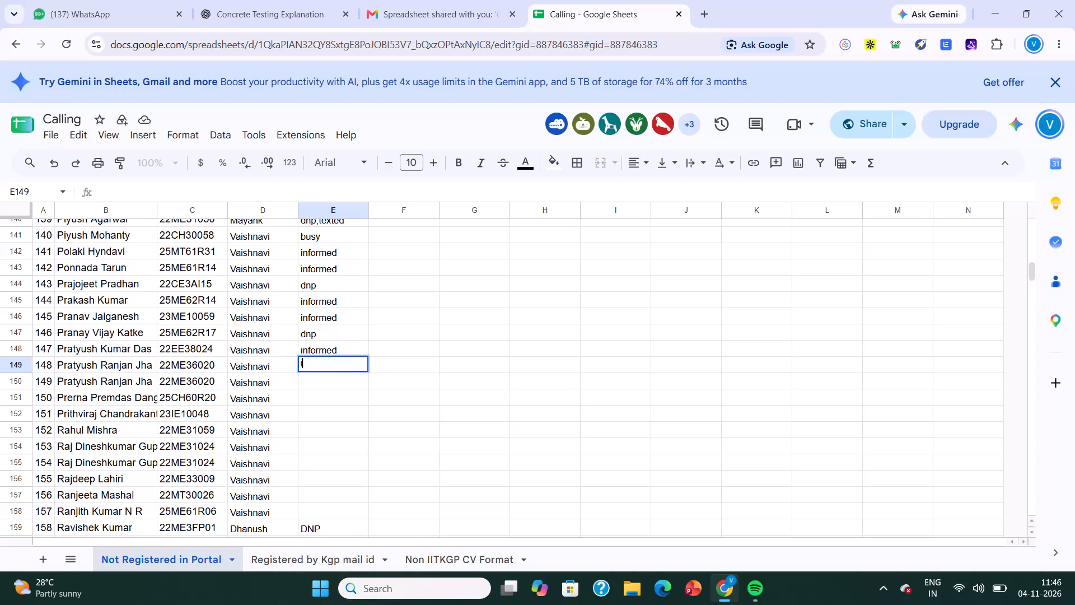
Record the call status "informed" in E149 for the student numbered 148.
type("nforem")
key("BackSpace")
key("BackSpace")
type("med")
double_click(338, 387)
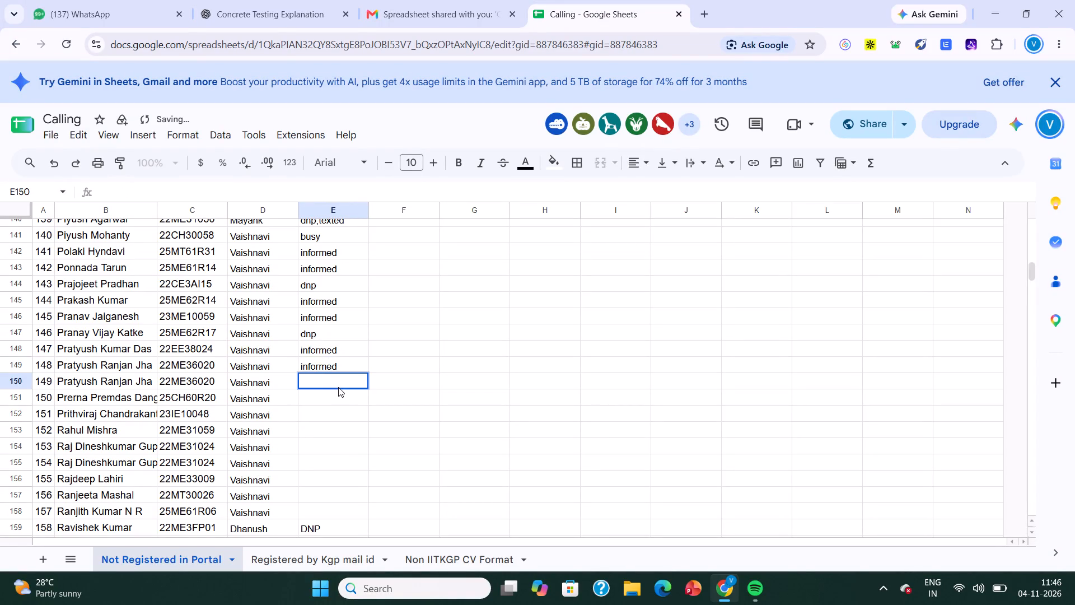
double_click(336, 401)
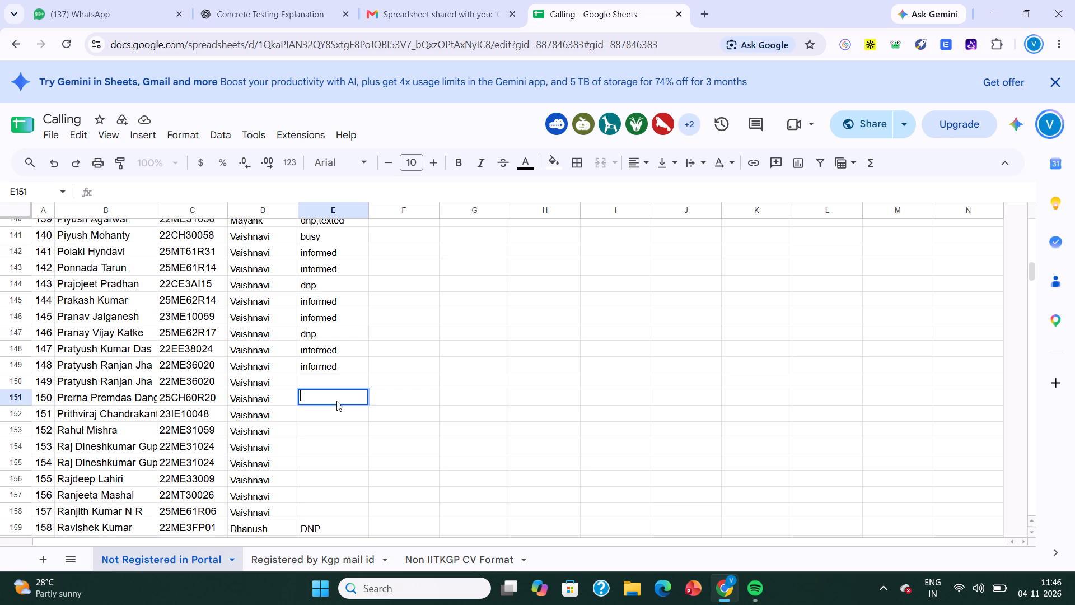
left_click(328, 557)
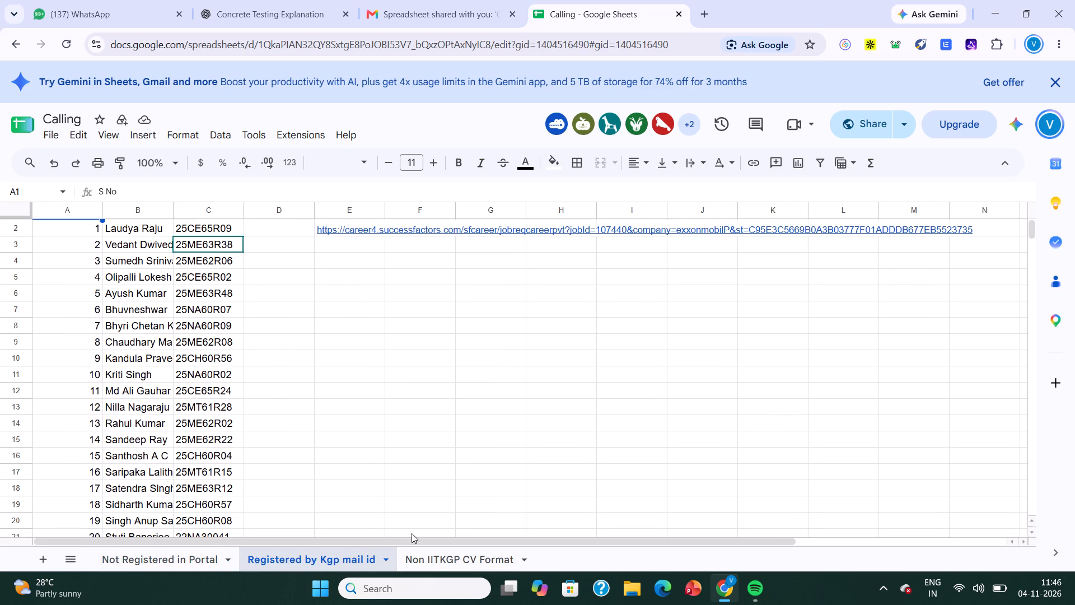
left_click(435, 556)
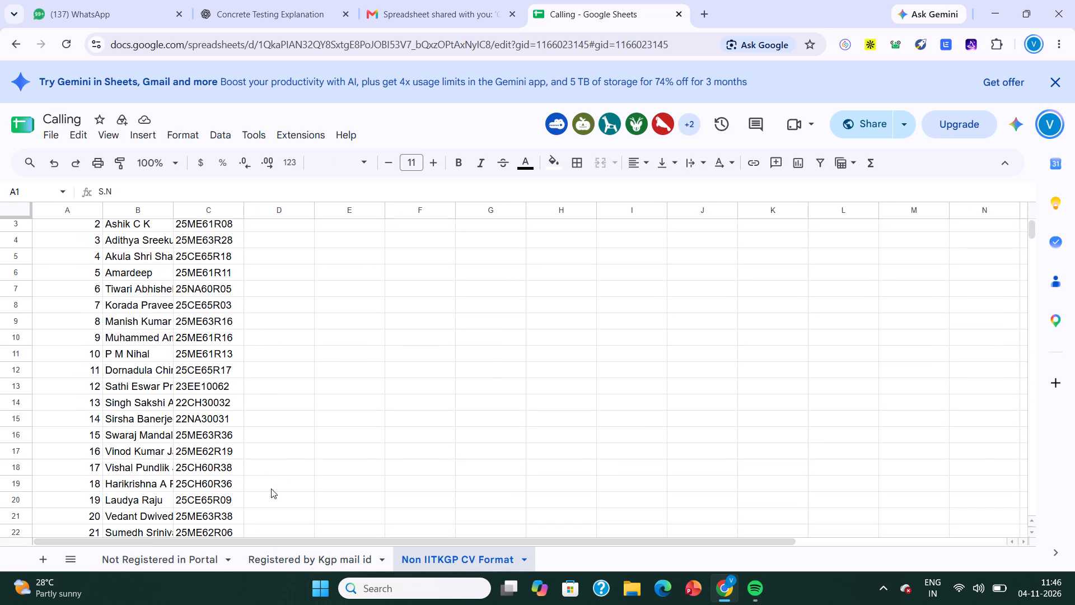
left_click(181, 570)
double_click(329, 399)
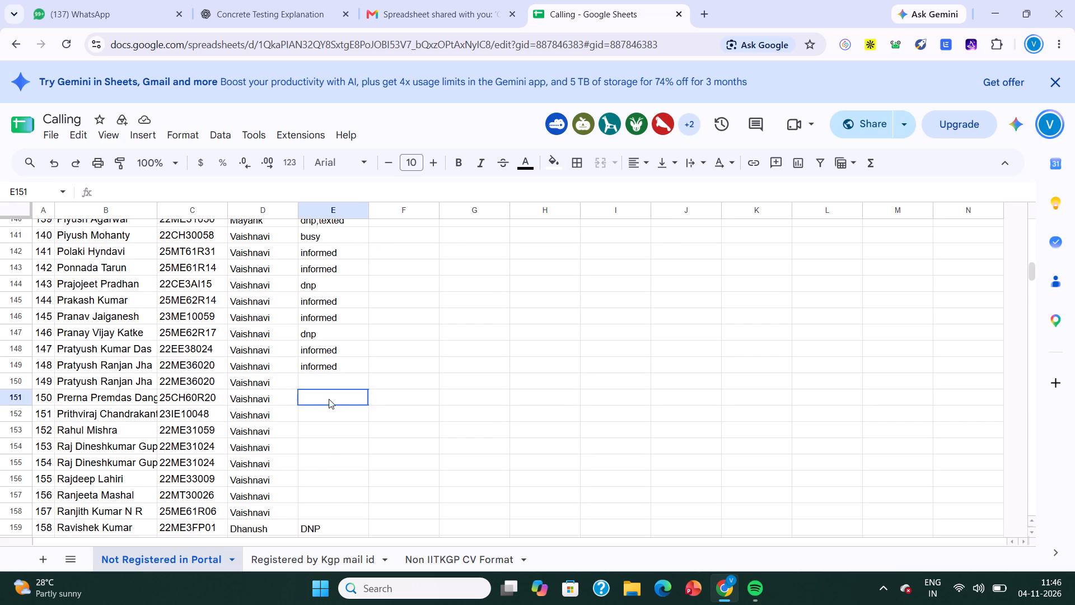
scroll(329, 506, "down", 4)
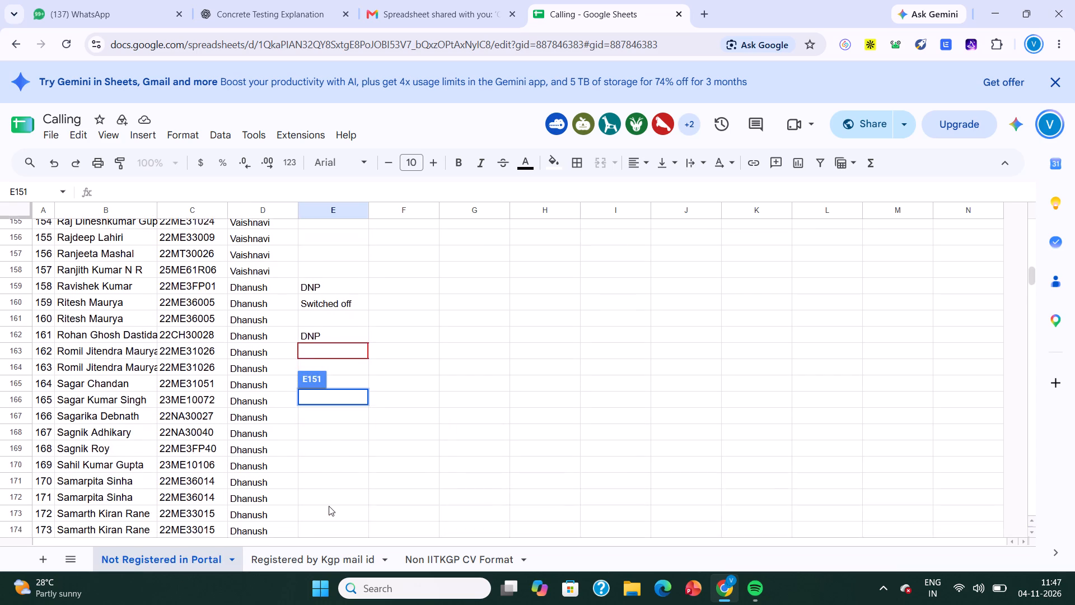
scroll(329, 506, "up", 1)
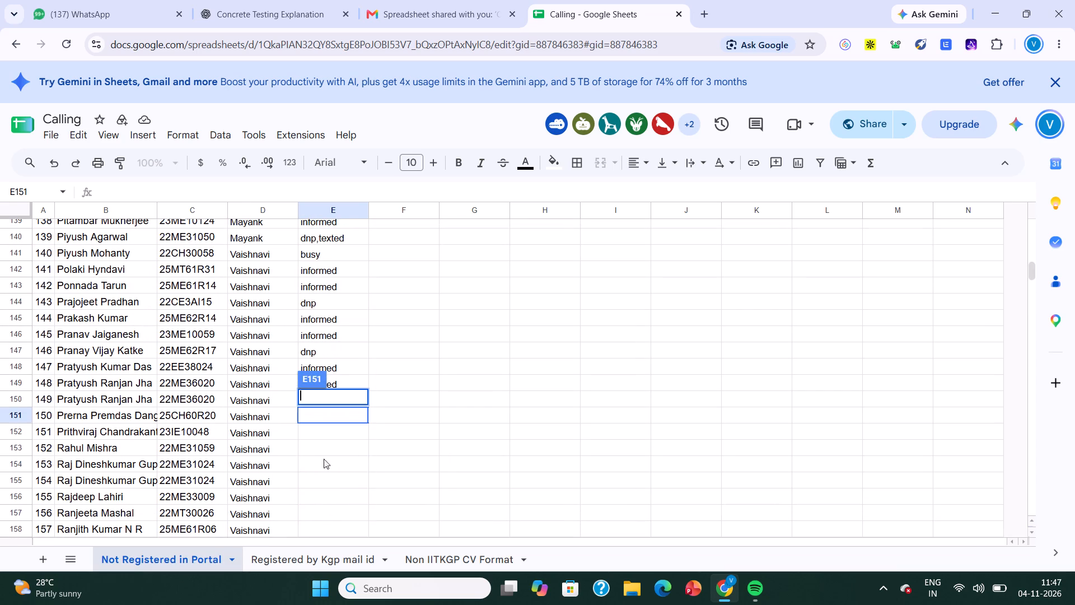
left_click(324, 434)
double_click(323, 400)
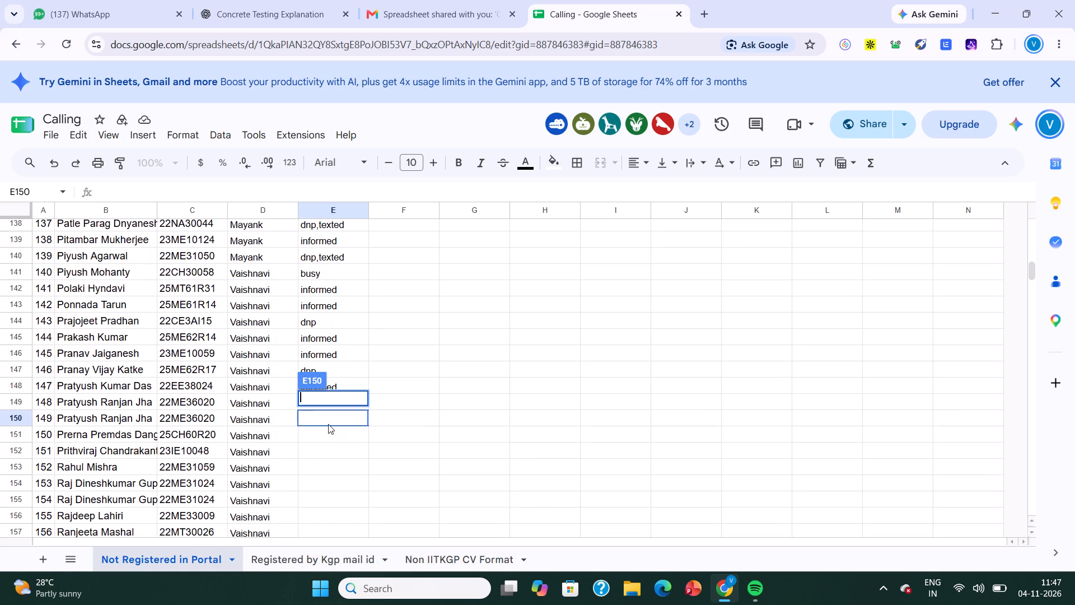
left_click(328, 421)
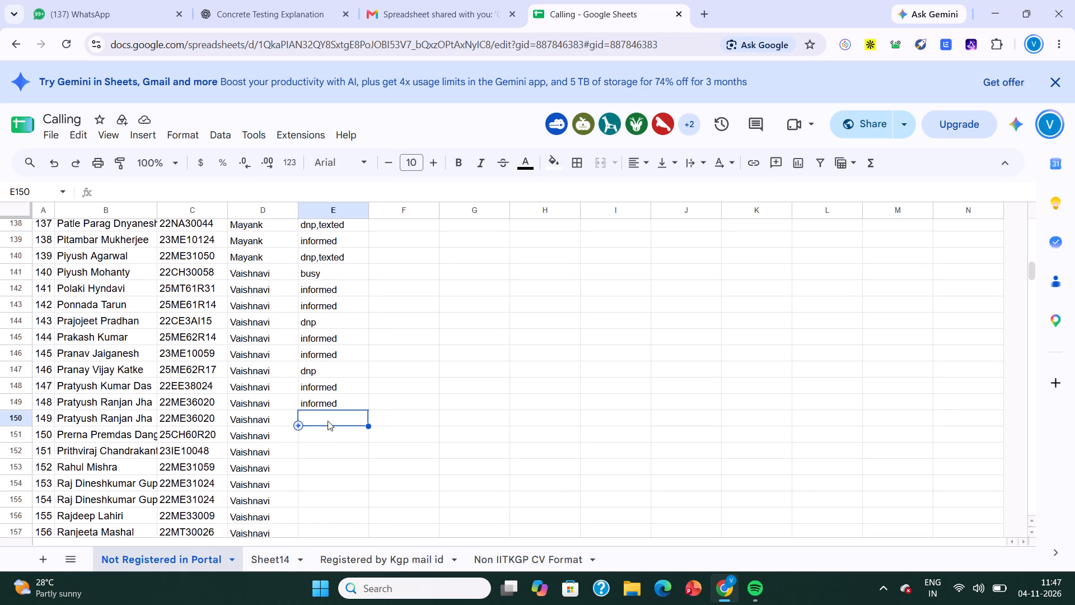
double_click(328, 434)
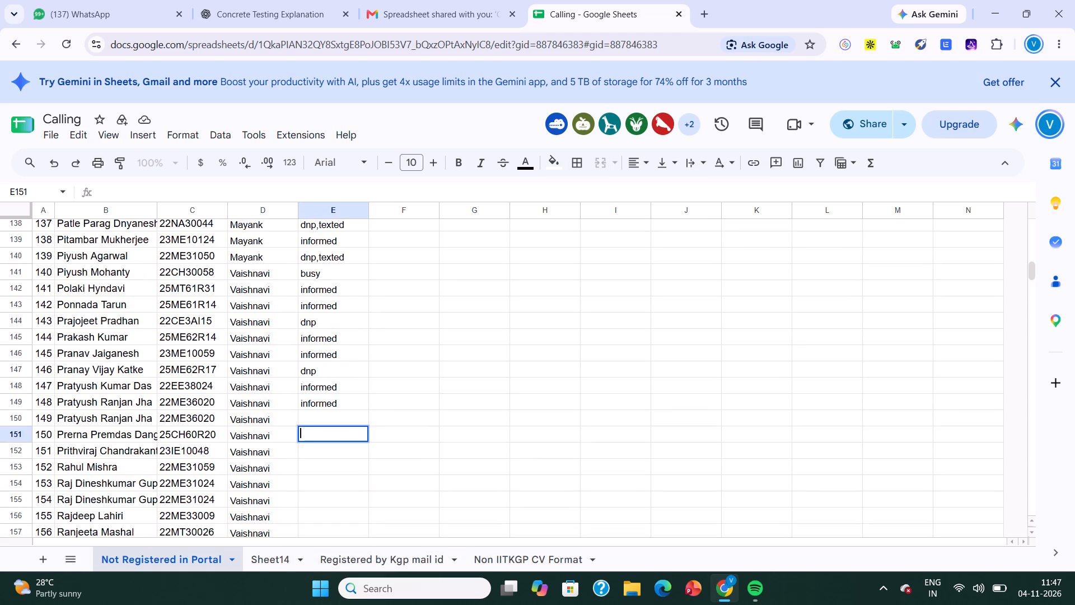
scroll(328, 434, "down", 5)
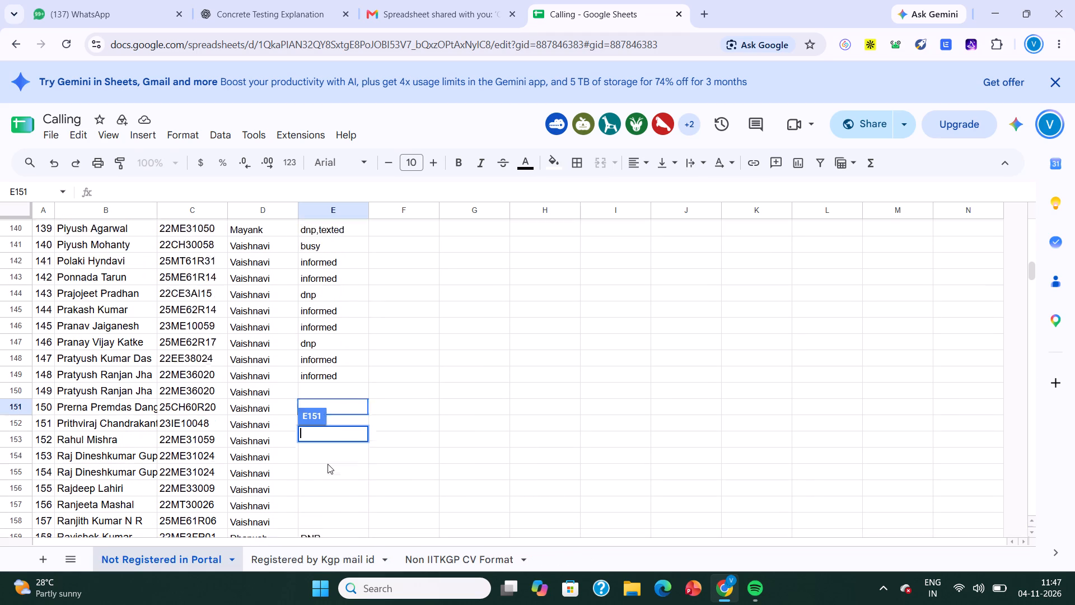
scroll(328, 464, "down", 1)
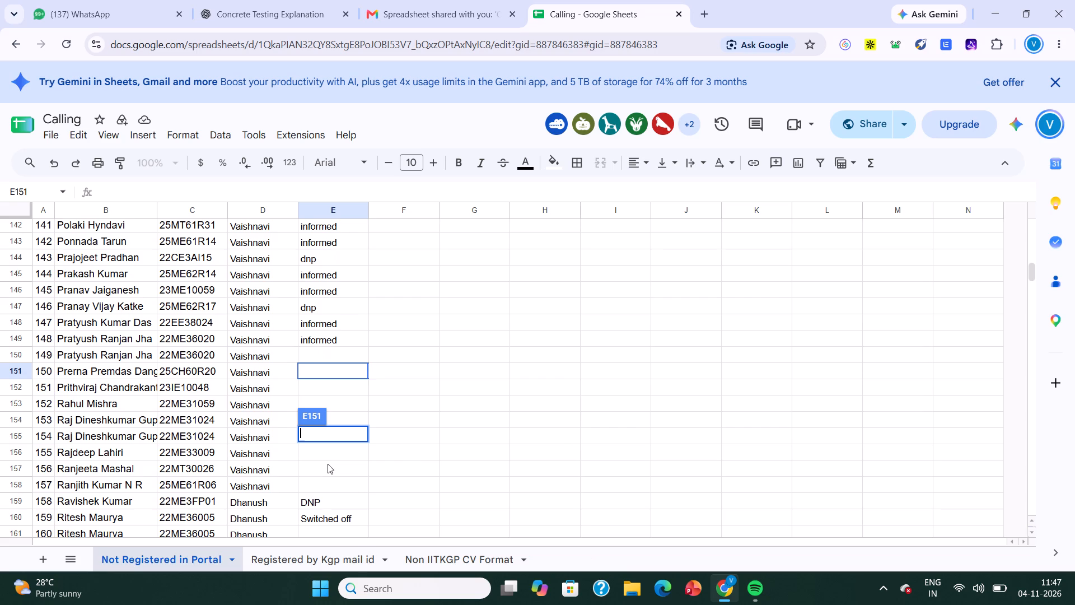
Record the call status "dnp" in E151 for the student numbered 150, leaving E150 blank.
double_click(343, 376)
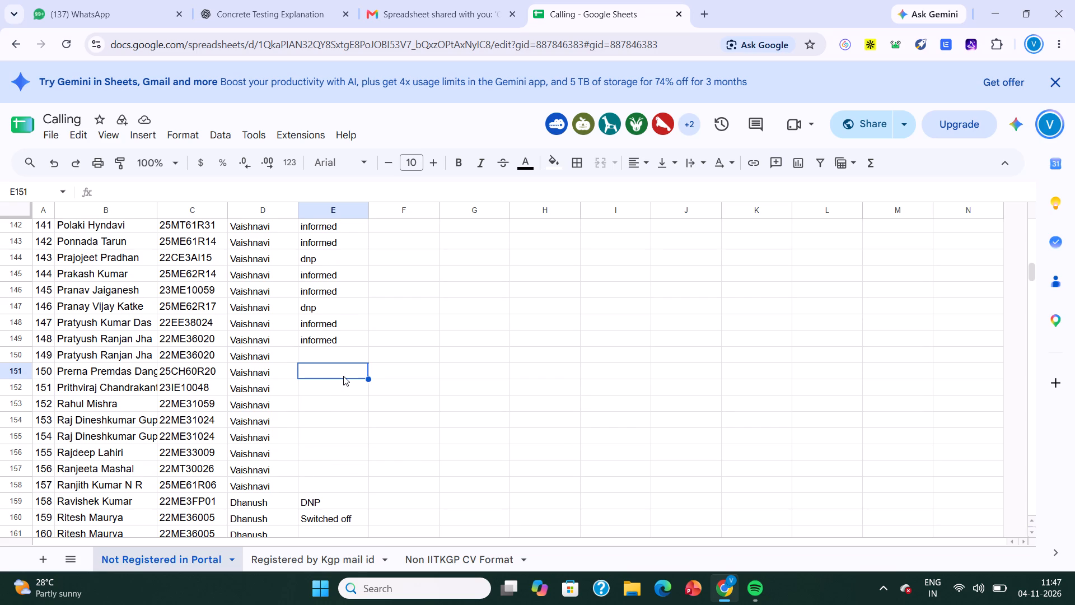
type("dnp")
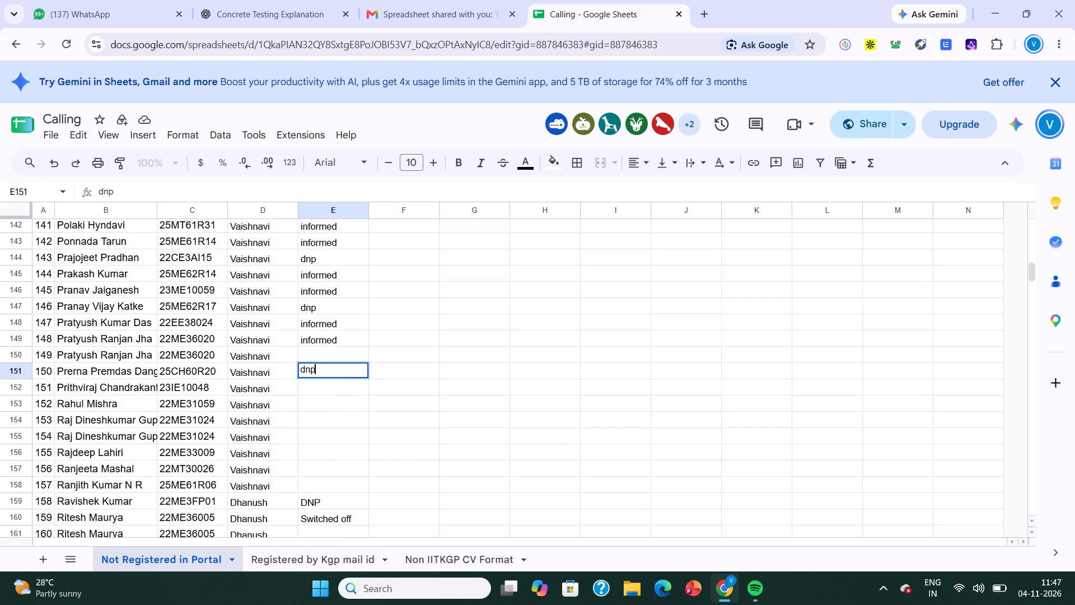
double_click(343, 393)
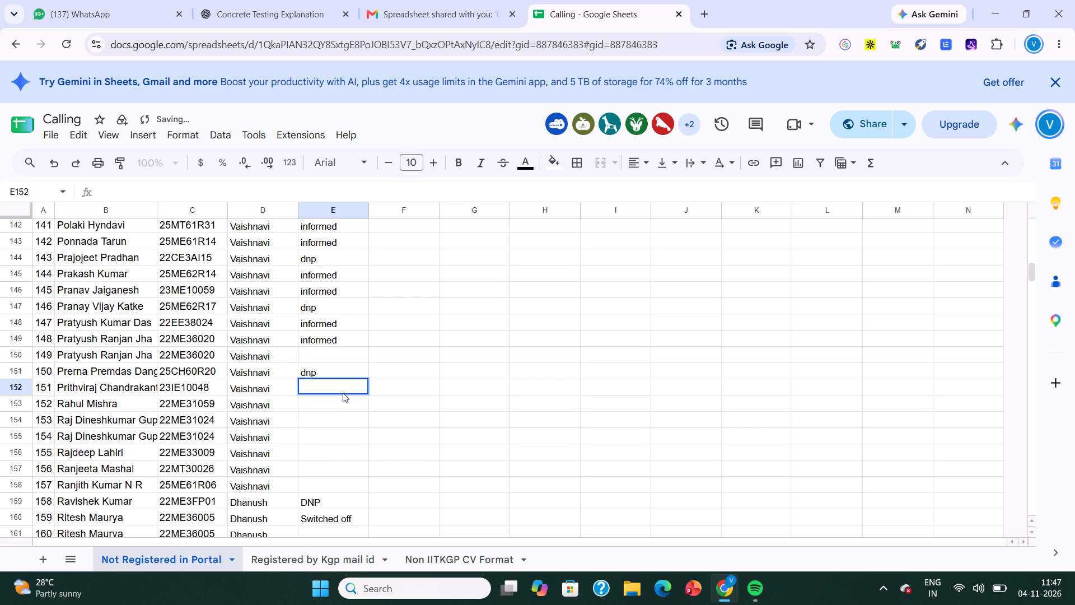
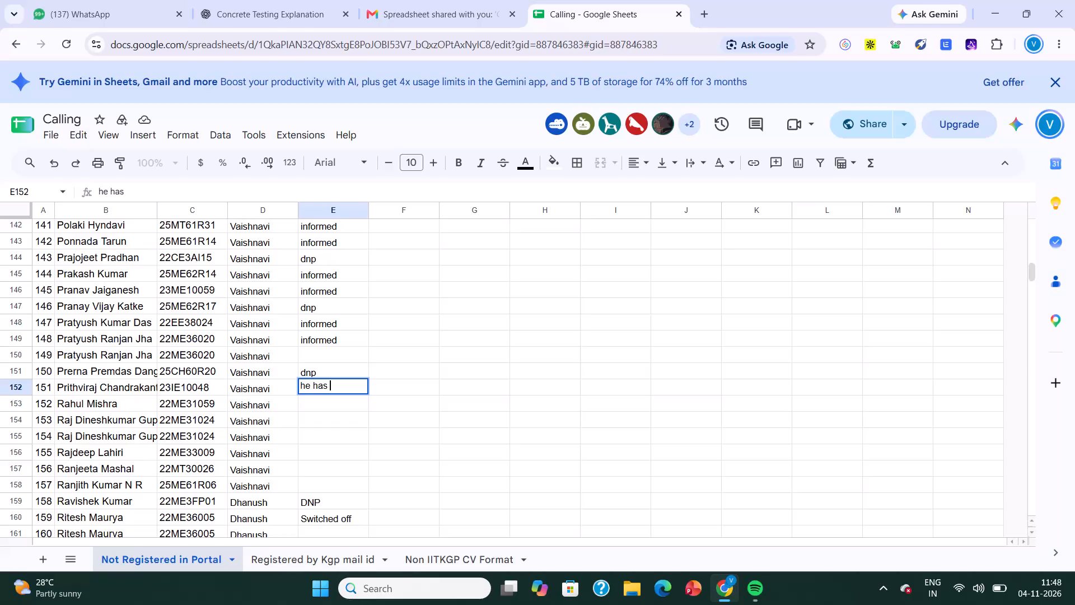
Complete the call status in E152 as "he has applied" for the student numbered 151, and open E153 for entry.
key("BackSpace")
key("BackSpace")
key("BackSpace")
key("BackSpace")
type("applied")
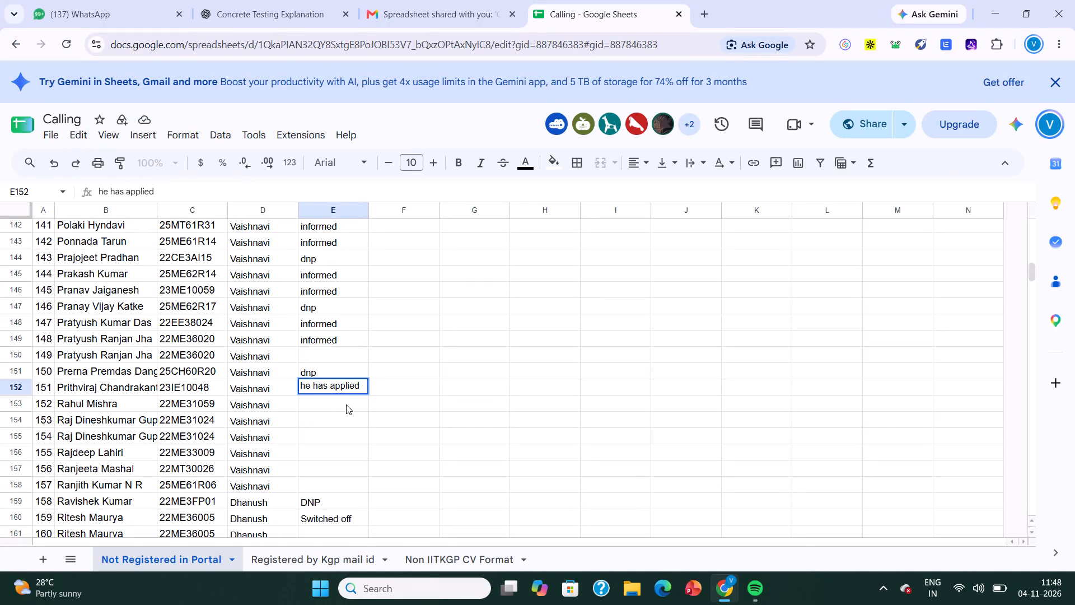
double_click(343, 407)
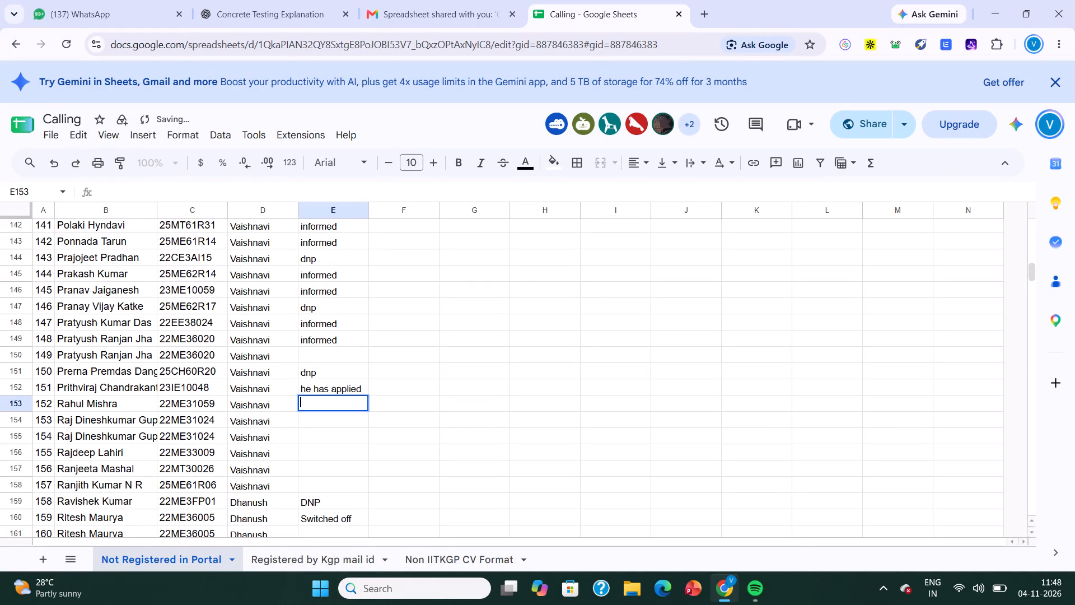
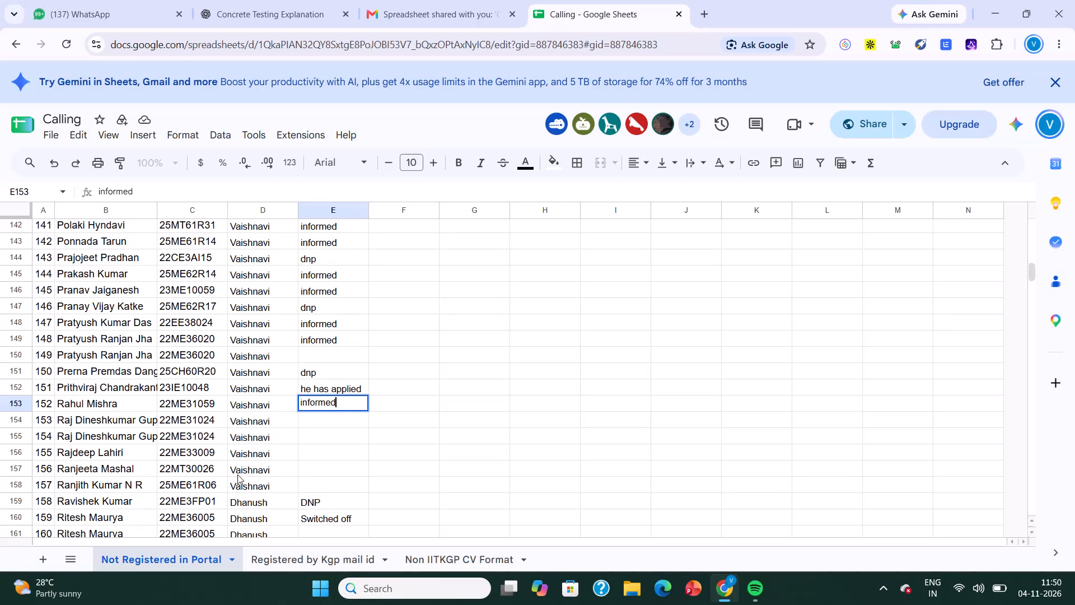
Clear the call status in E153 for the student numbered 152, fill "he has applied" down from E152, and open E154 for entry.
double_click(321, 421)
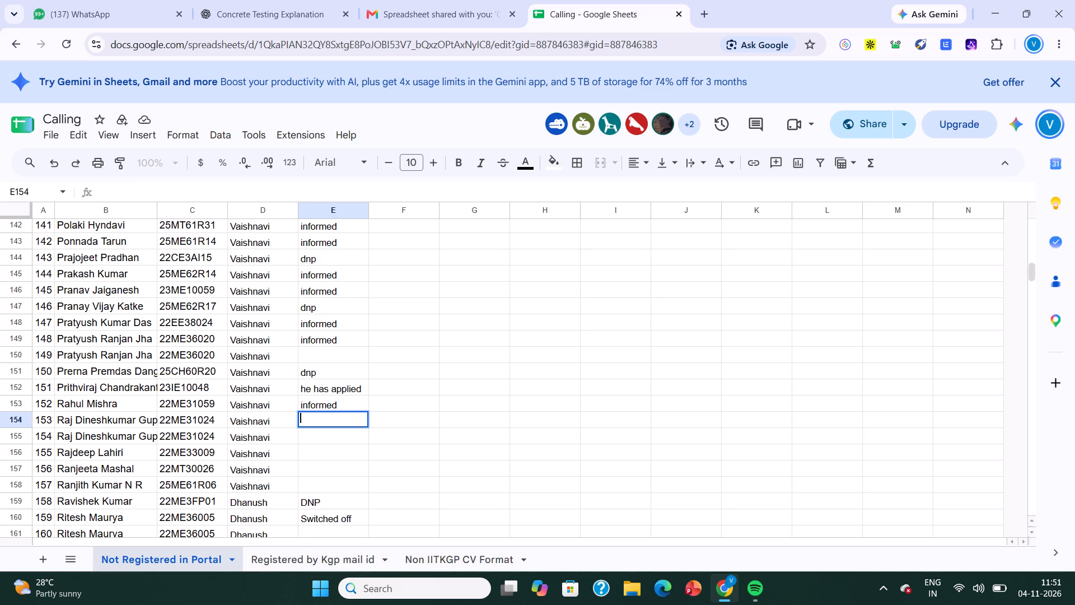
left_click(341, 401)
key("BackSpace")
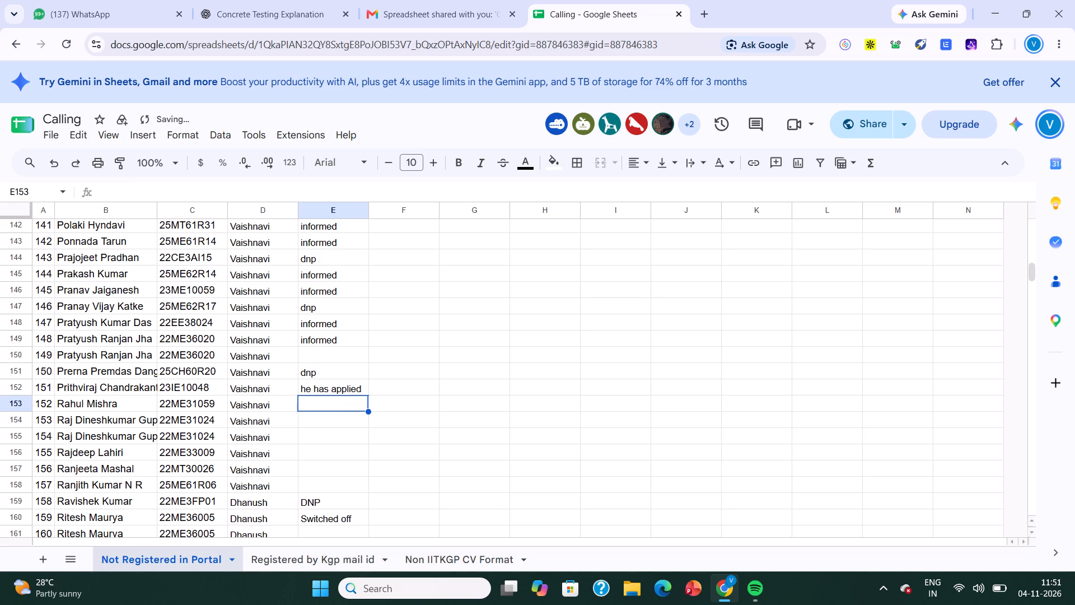
left_click(354, 388)
left_click_drag(367, 396, 367, 403)
double_click(347, 421)
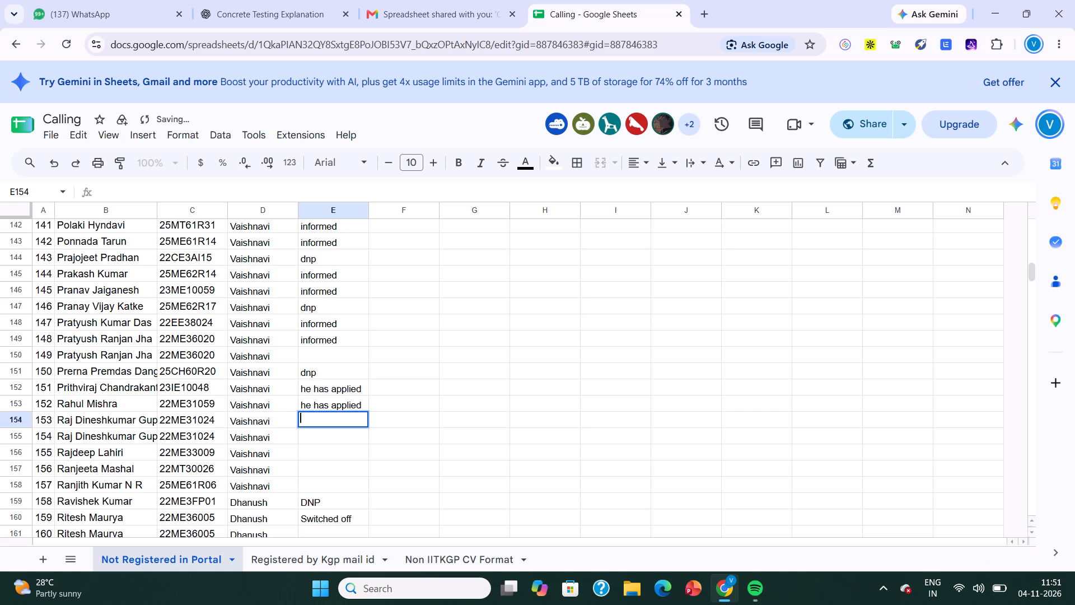
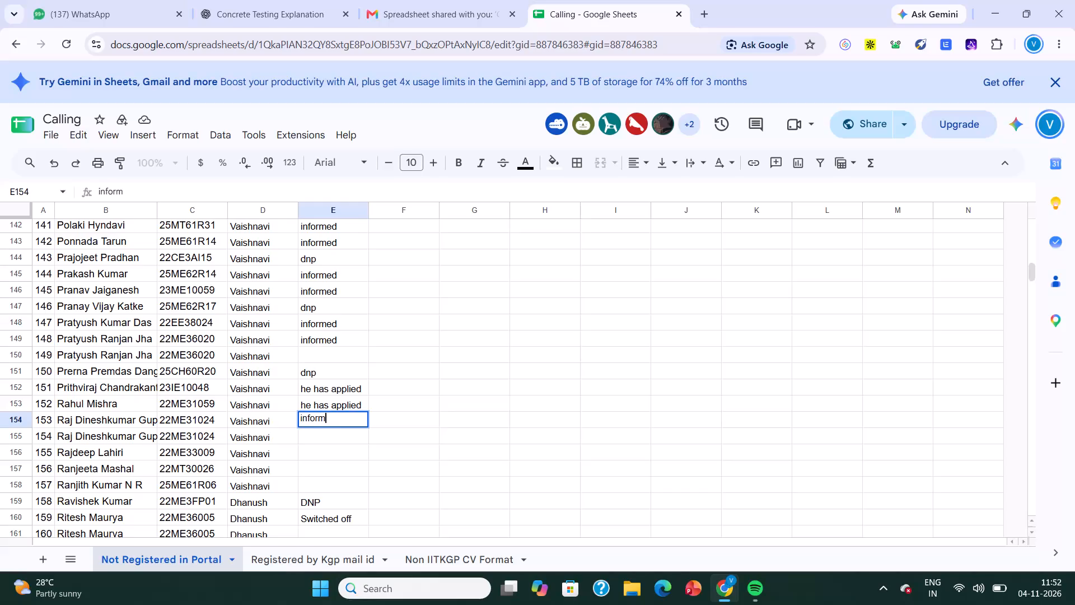
Record the call status "informed" in E154 for the student numbered 153, and open E156 for entry, leaving duplicate row 155 blank.
double_click(325, 441)
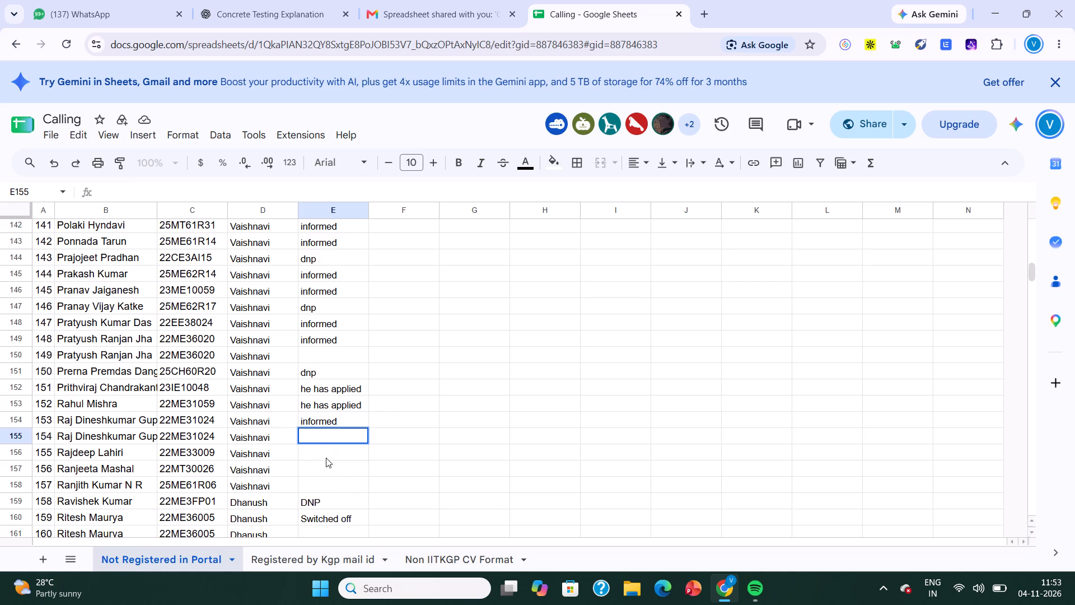
double_click(326, 458)
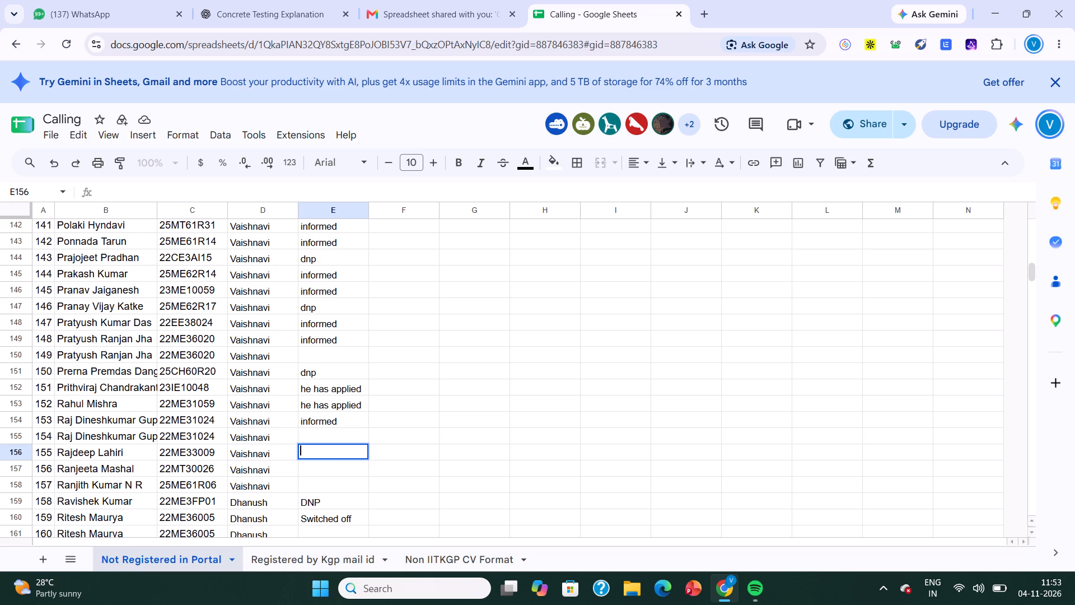
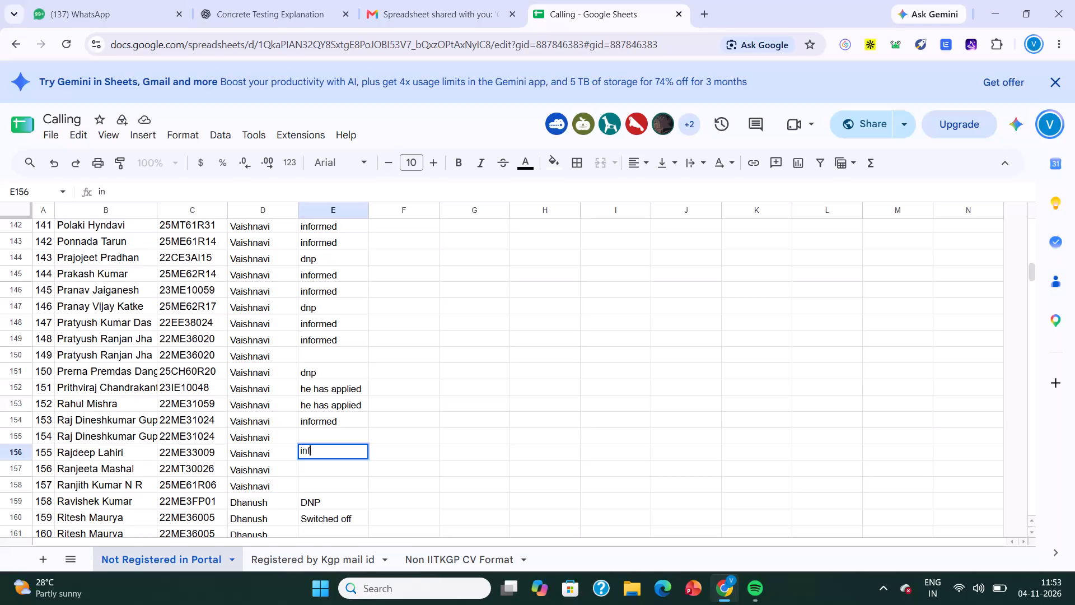
Record the call status "he has registered" in E156 for the student numbered 155.
key("BackSpace")
key("BackSpace")
key("BackSpace")
key("BackSpace")
key("BackSpace")
key("BackSpace")
type("he has registered")
double_click(328, 473)
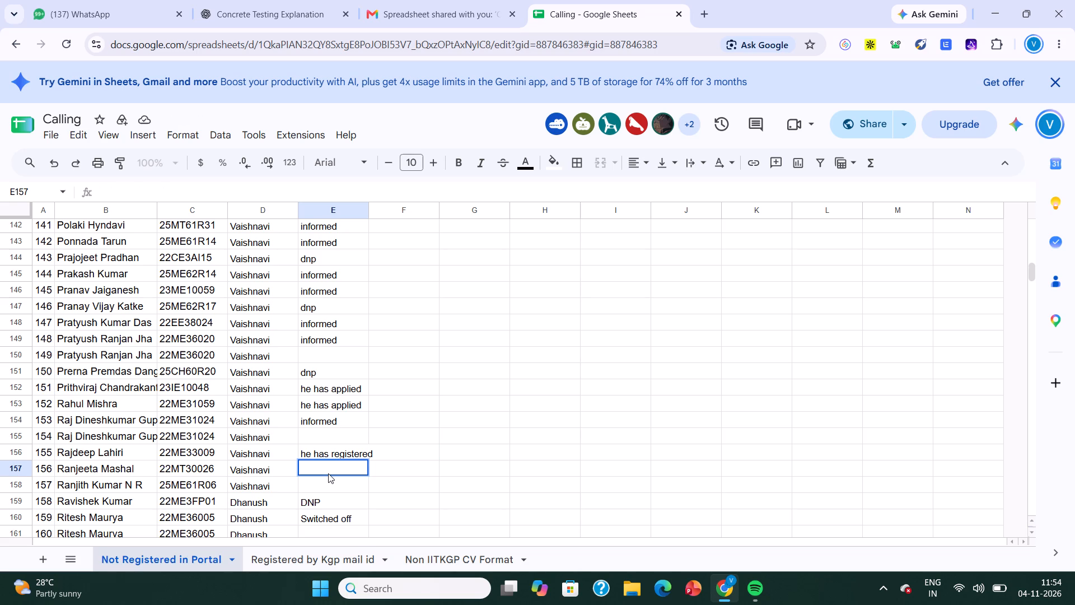
Look over the Registered by Kgp mail id and Non IITKGP CV Format sheets, and the other callers' statuses in Not Registered in Portal.
left_click(346, 561)
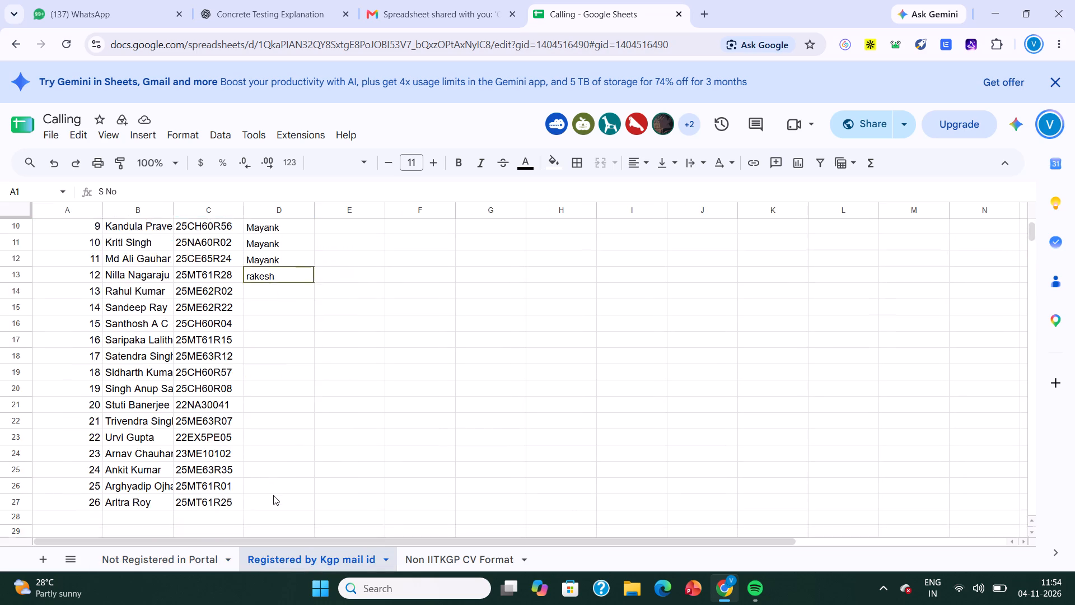
left_click(428, 553)
scroll(304, 427, "up", 2)
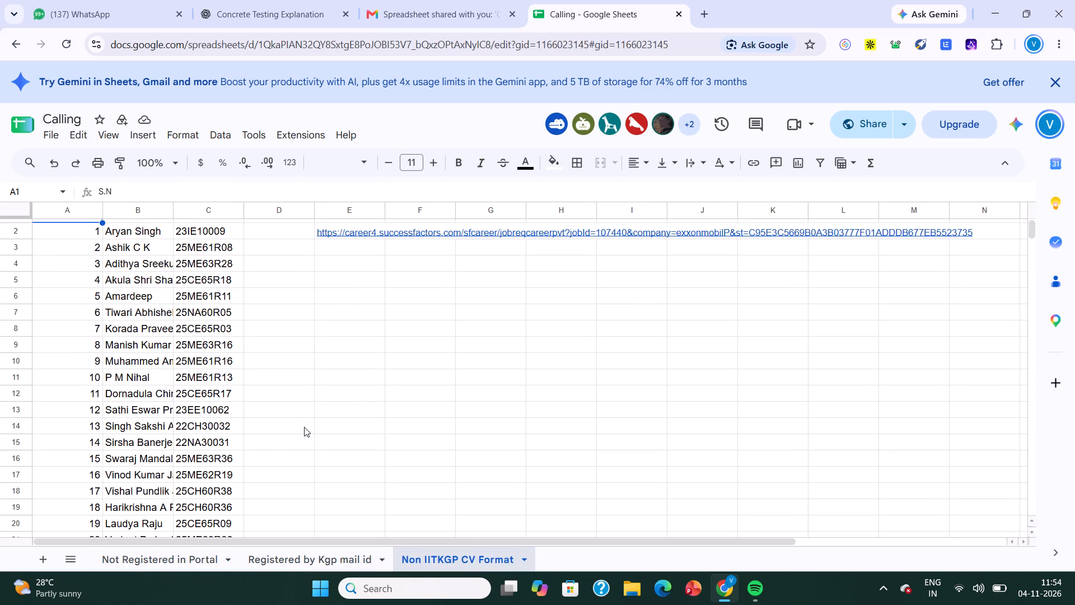
left_click(186, 560)
scroll(329, 508, "down", 1)
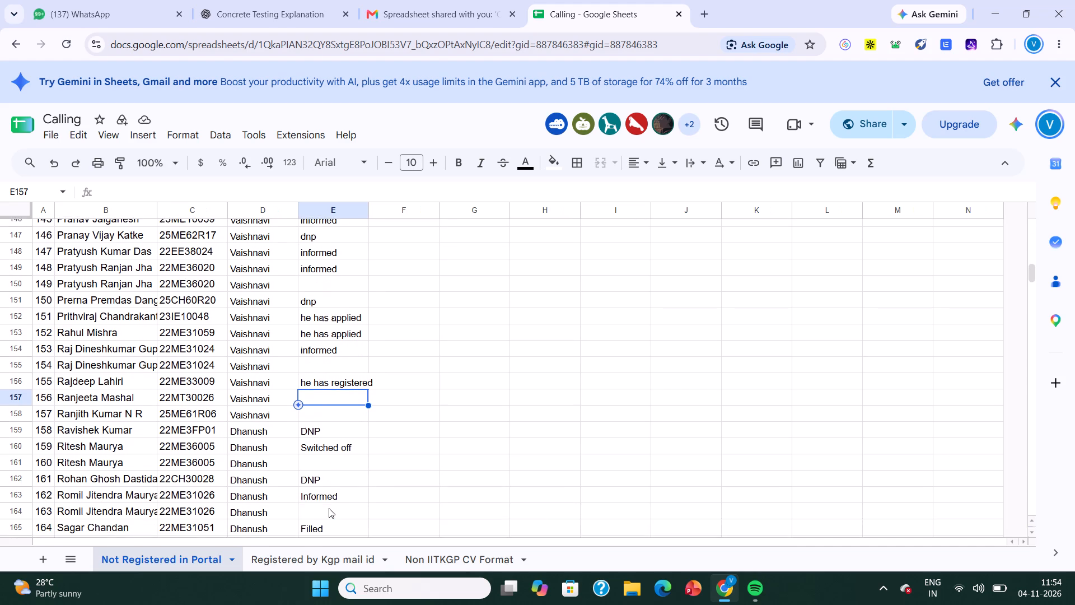
scroll(329, 508, "down", 1)
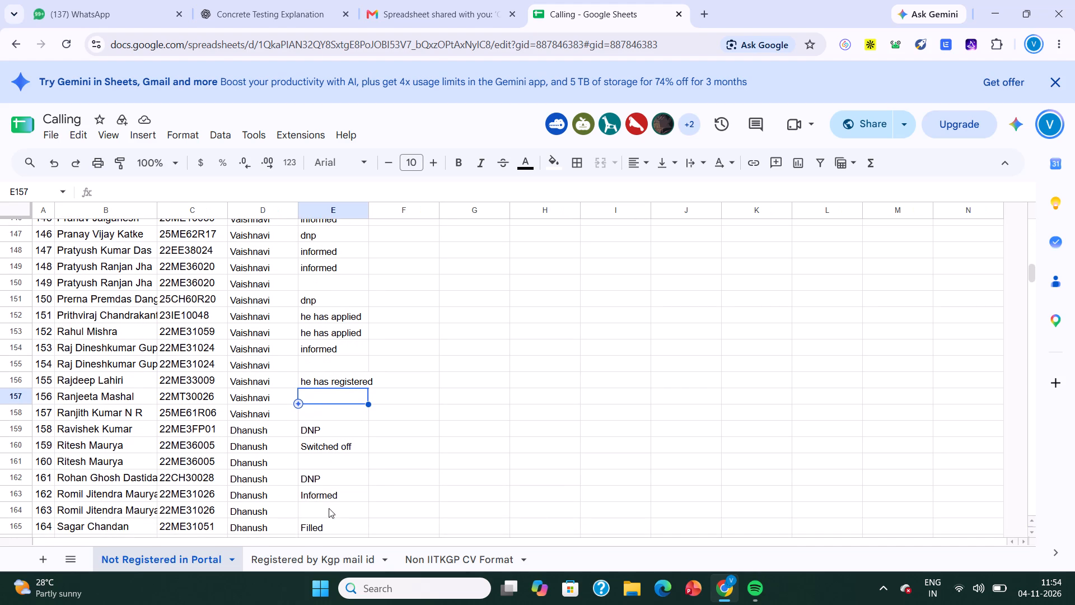
scroll(339, 436, "down", 1)
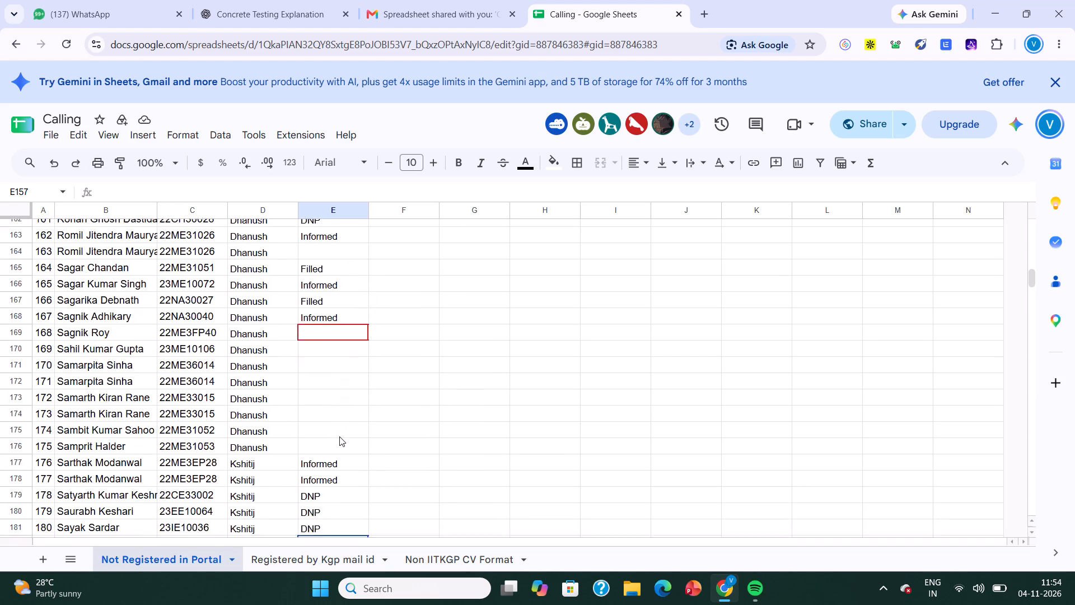
scroll(339, 436, "down", 2)
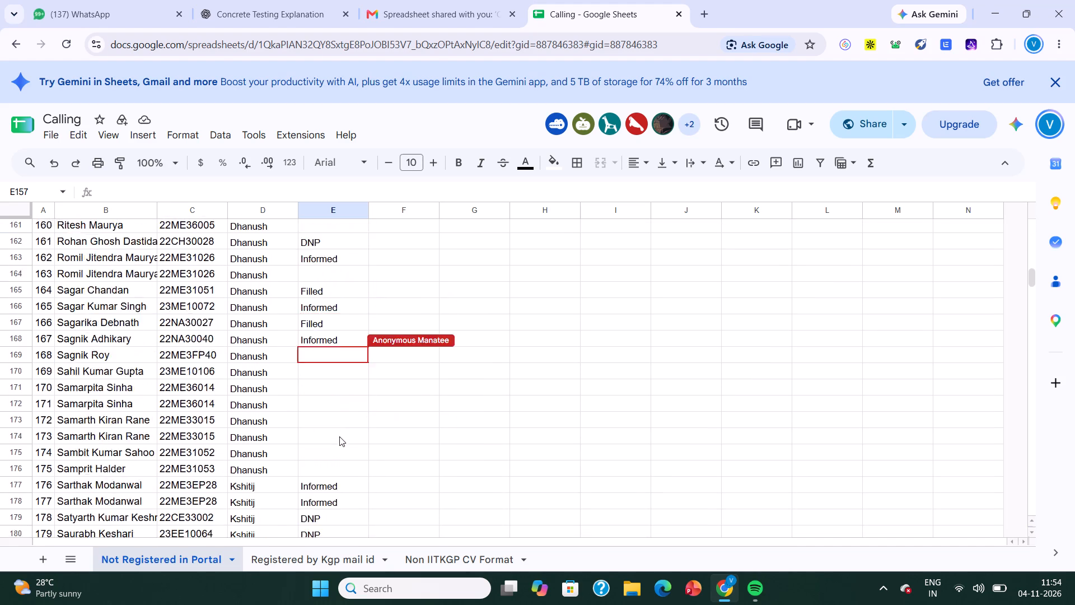
scroll(339, 436, "down", 5)
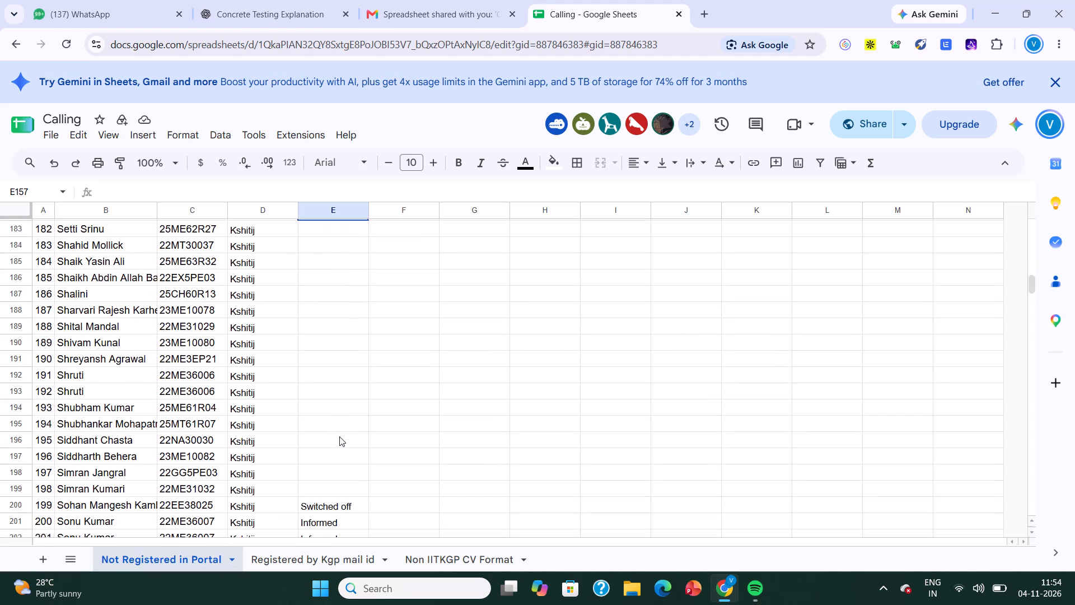
scroll(339, 436, "down", 2)
scroll(339, 436, "up", 1)
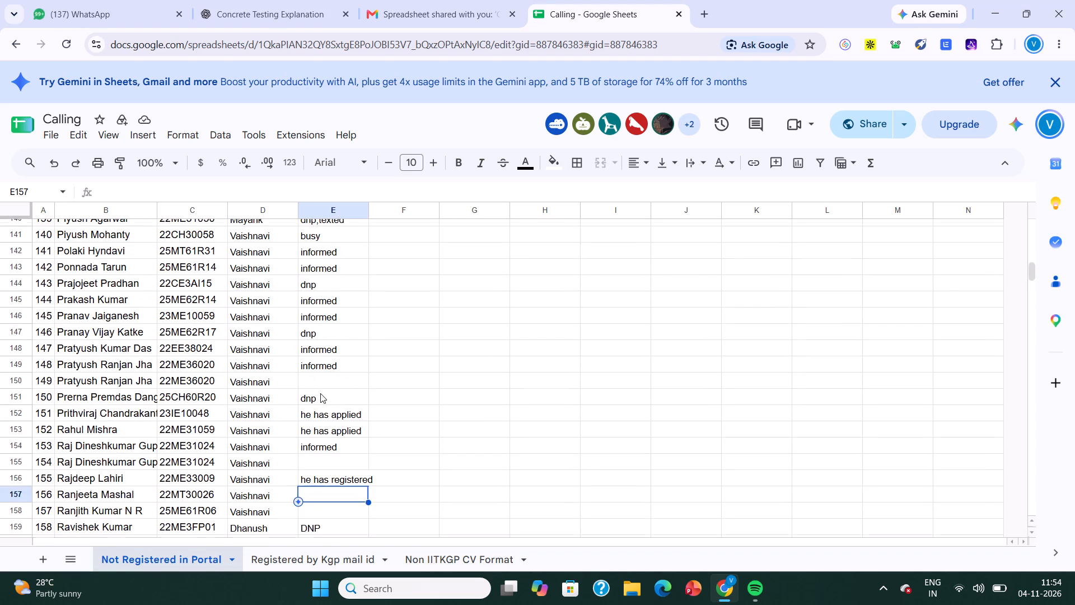
scroll(320, 393, "down", 2)
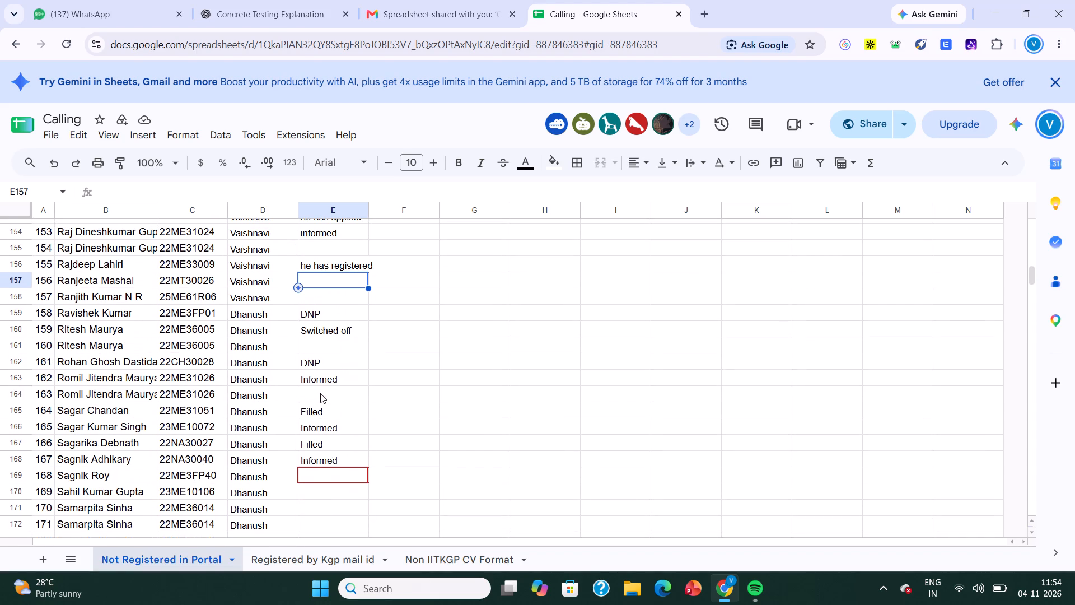
Record the call status "not available" in E157 for the student numbered 156, and open E158 for entry.
double_click(349, 282)
type("not availale")
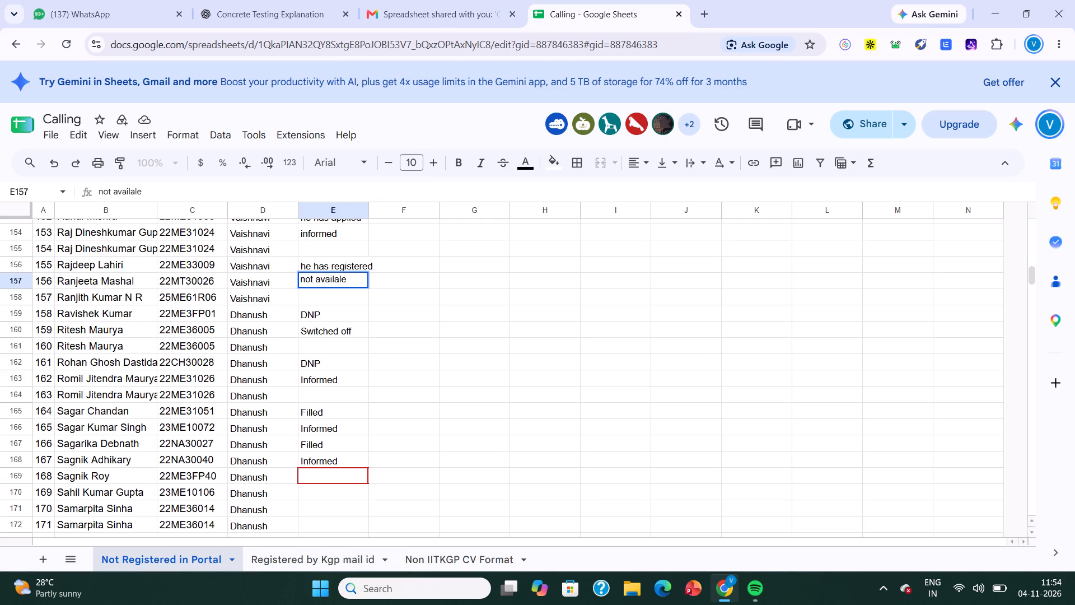
key("BackSpace")
key("BackSpace")
key("BackSpace")
type("able")
double_click(357, 304)
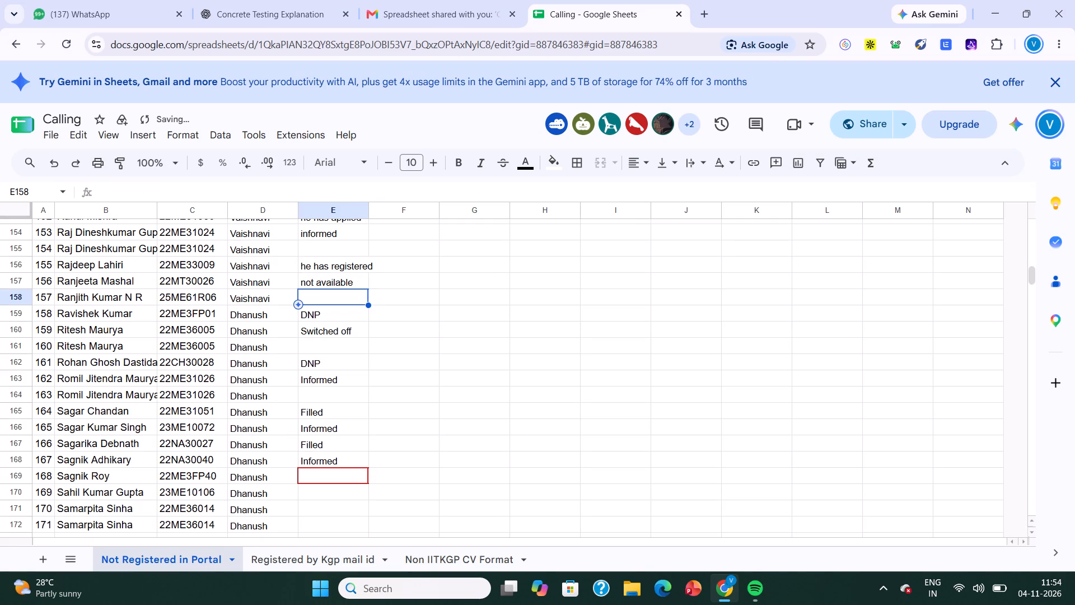
double_click(346, 296)
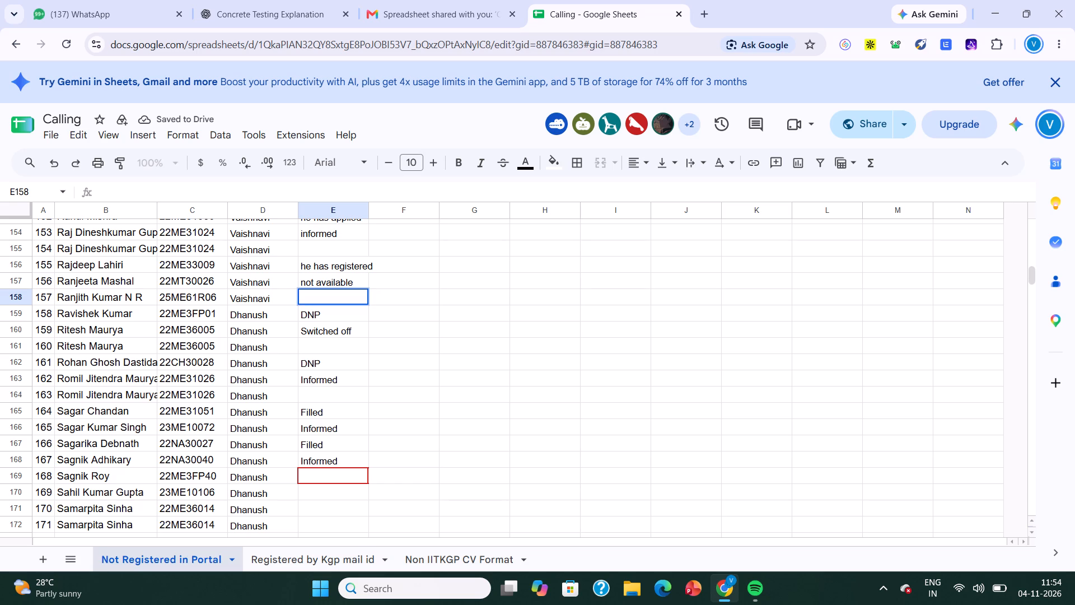
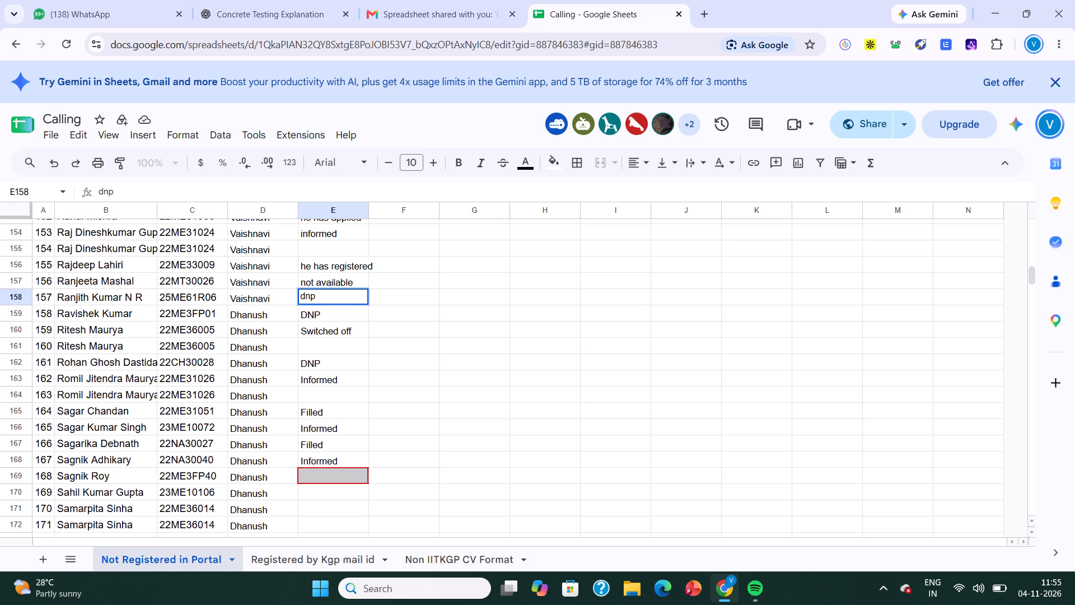
Record the call status "dnp" in E158 for the student numbered 157, and look back over the statuses in Vaishnavi's block.
left_click(332, 252)
scroll(332, 252, "up", 1)
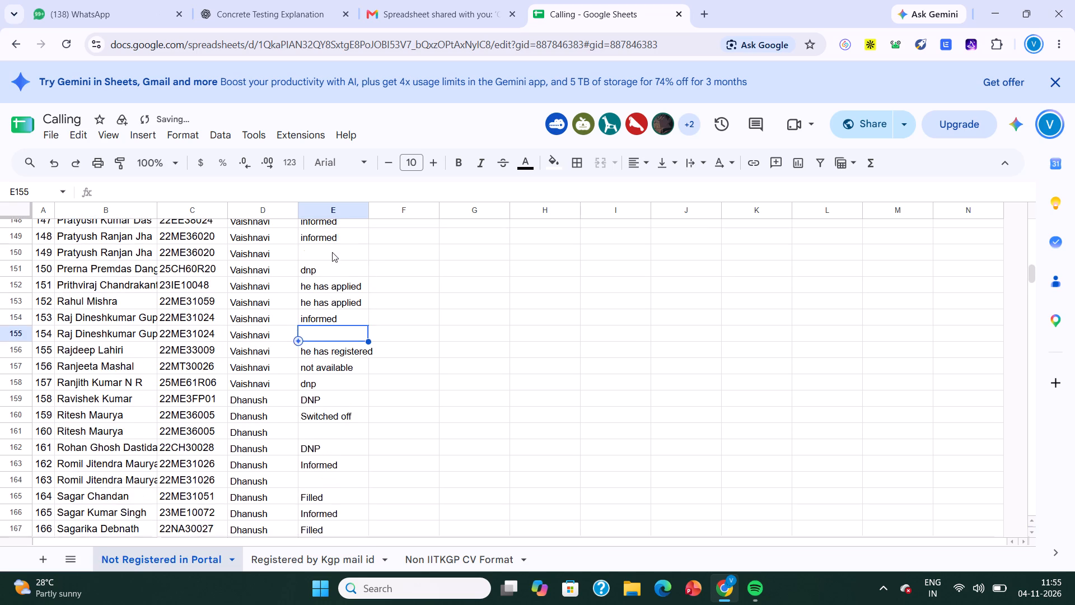
scroll(332, 252, "up", 1)
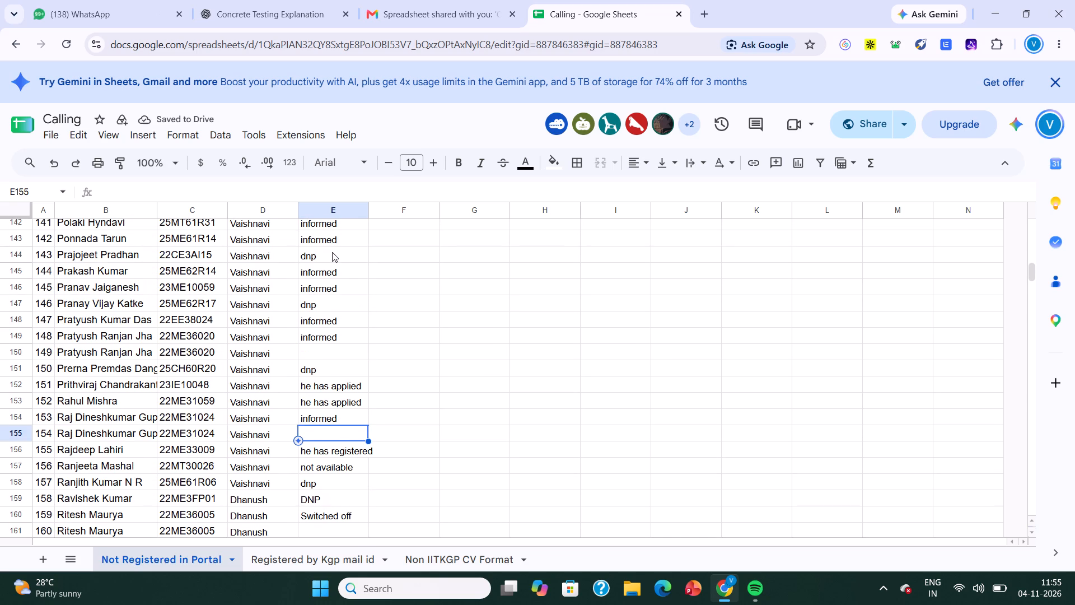